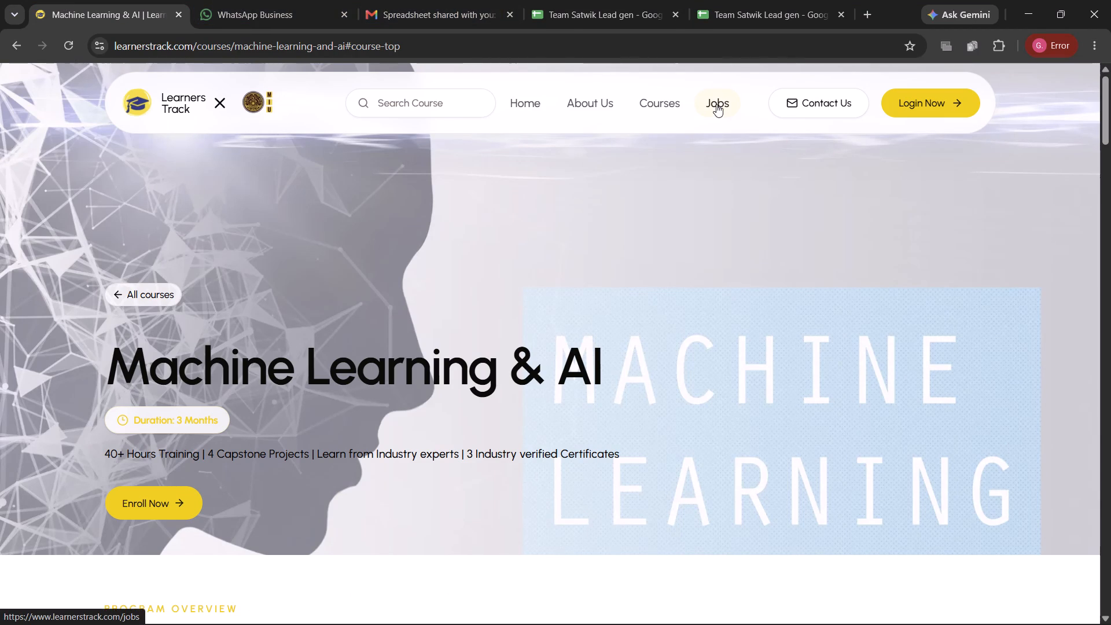
Try to open the website's Jobs page from the Machine Learning & AI course page.
double_click(716, 104)
click(716, 104)
scroll(716, 104, down, 2)
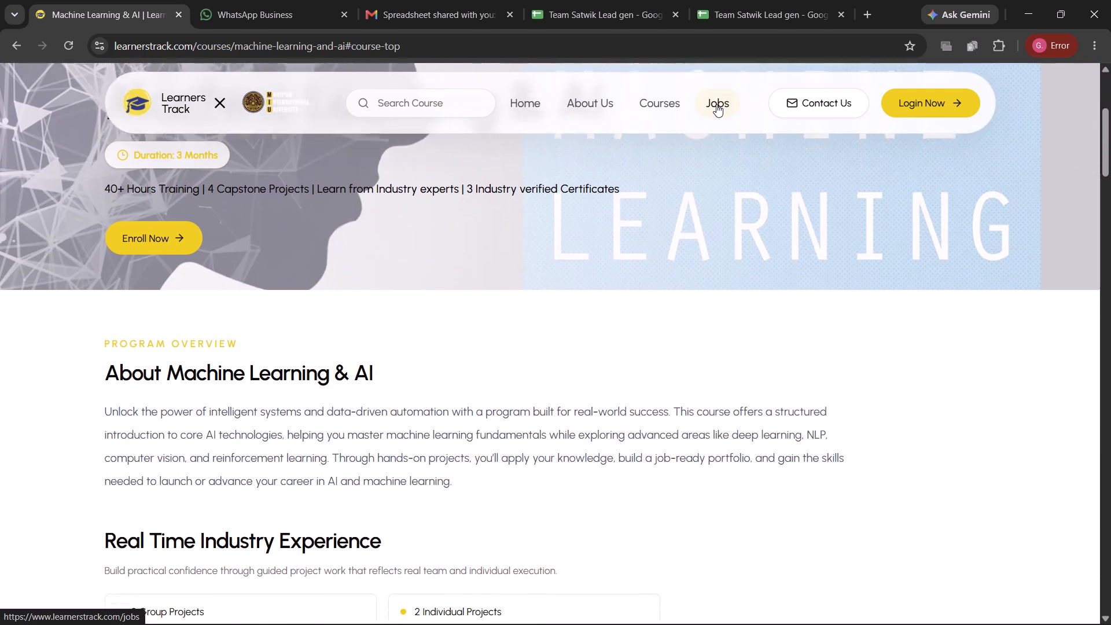
Open the Courses page of the Learners Track website.
click(635, 115)
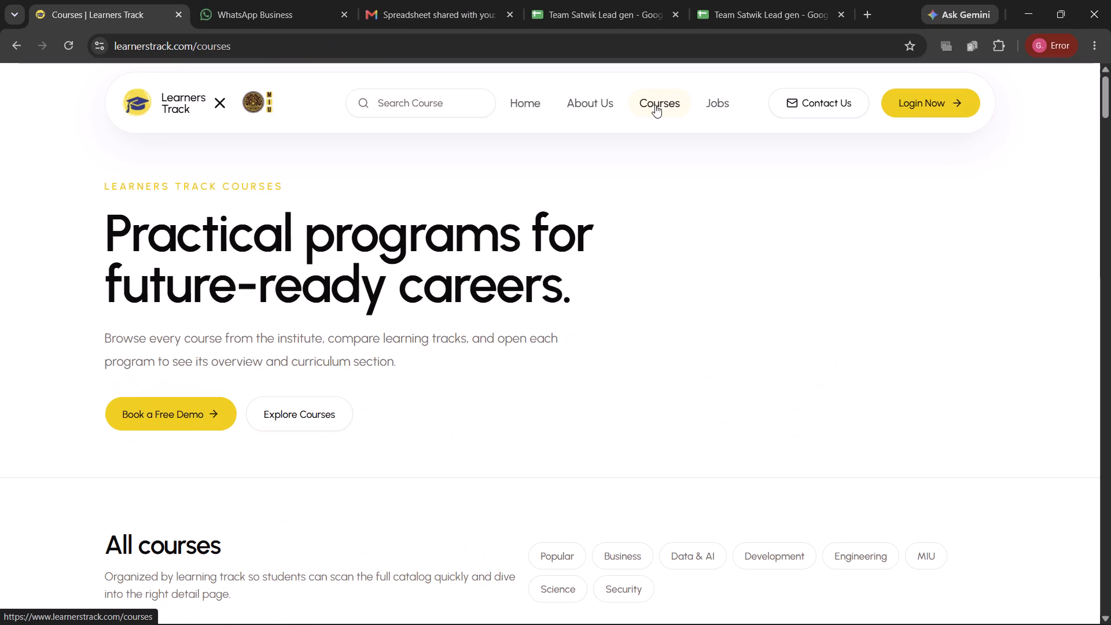
click(655, 105)
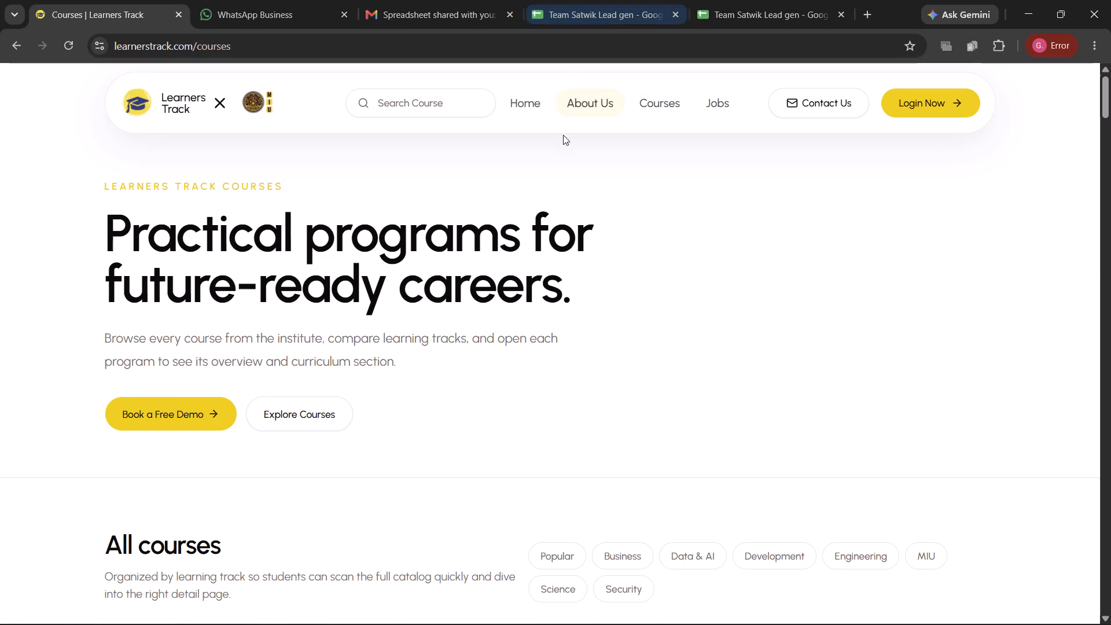
Open the About Us page of the Learners Track website.
click(596, 121)
click(603, 100)
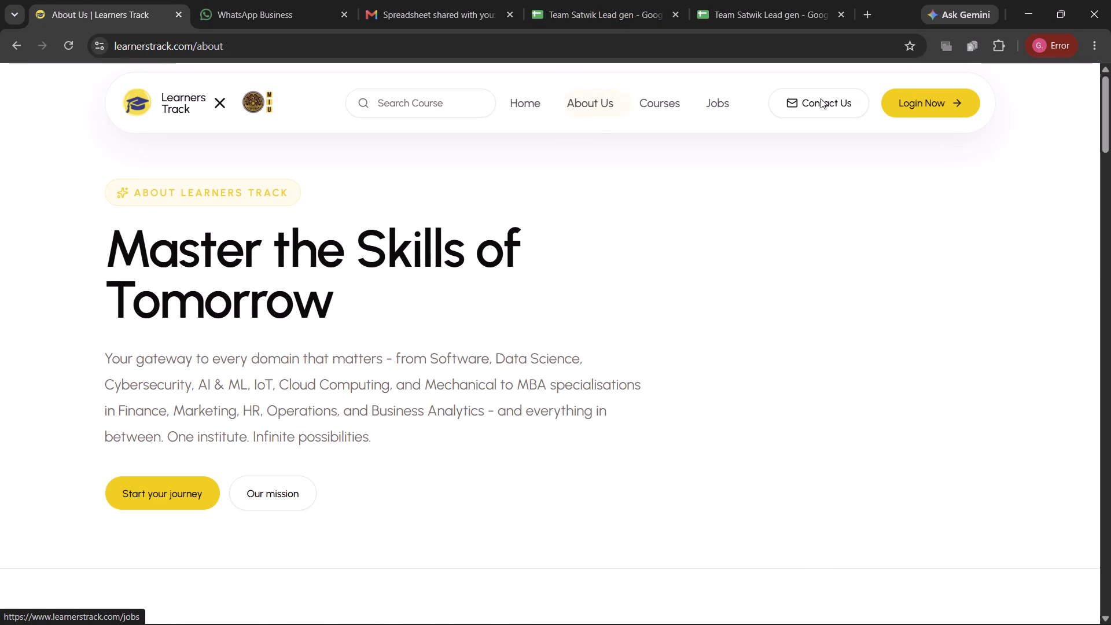
Open the Contact Us window to view the institute's contact details and enquiry form.
click(830, 106)
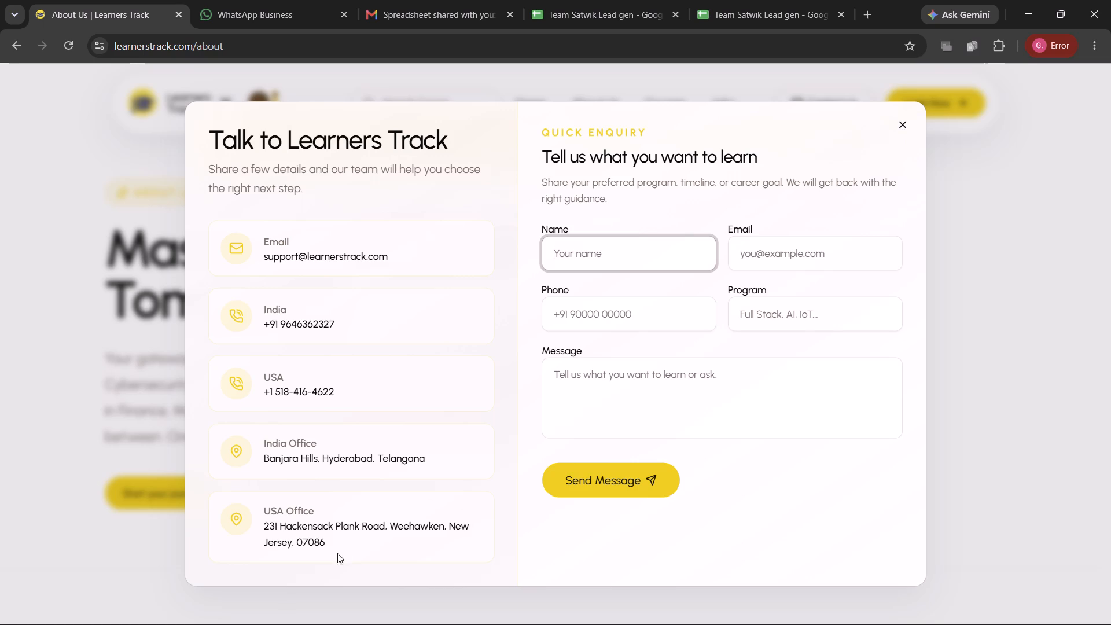
Copy the USA office address from the contact window, search Google for it in a new tab, and examine the results.
drag(329, 543, 266, 526)
key(ctrl+c)
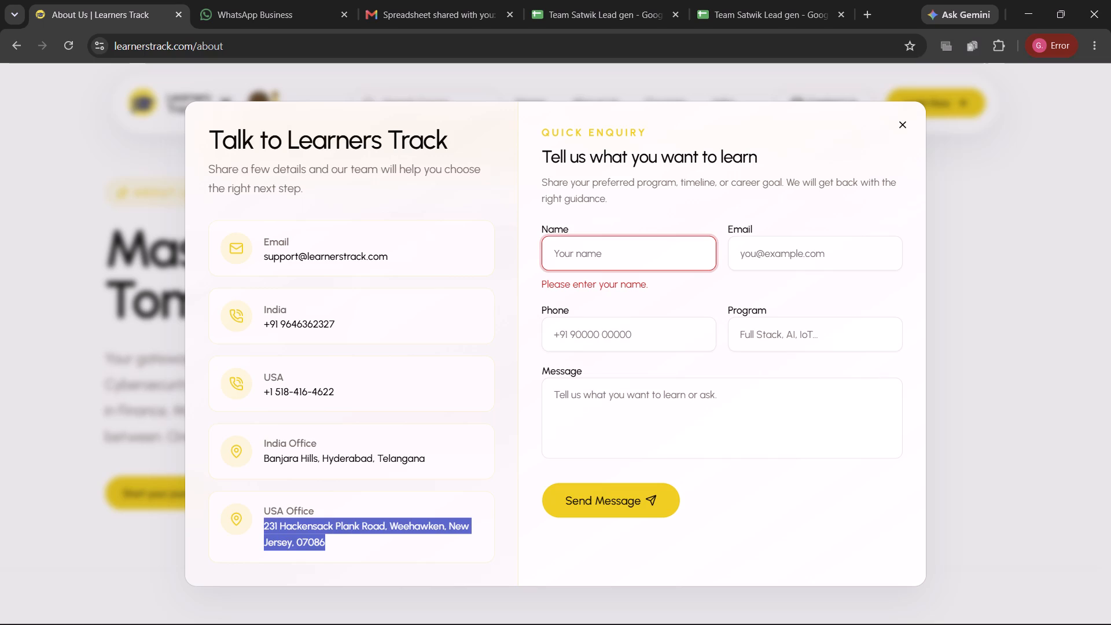
click(865, 8)
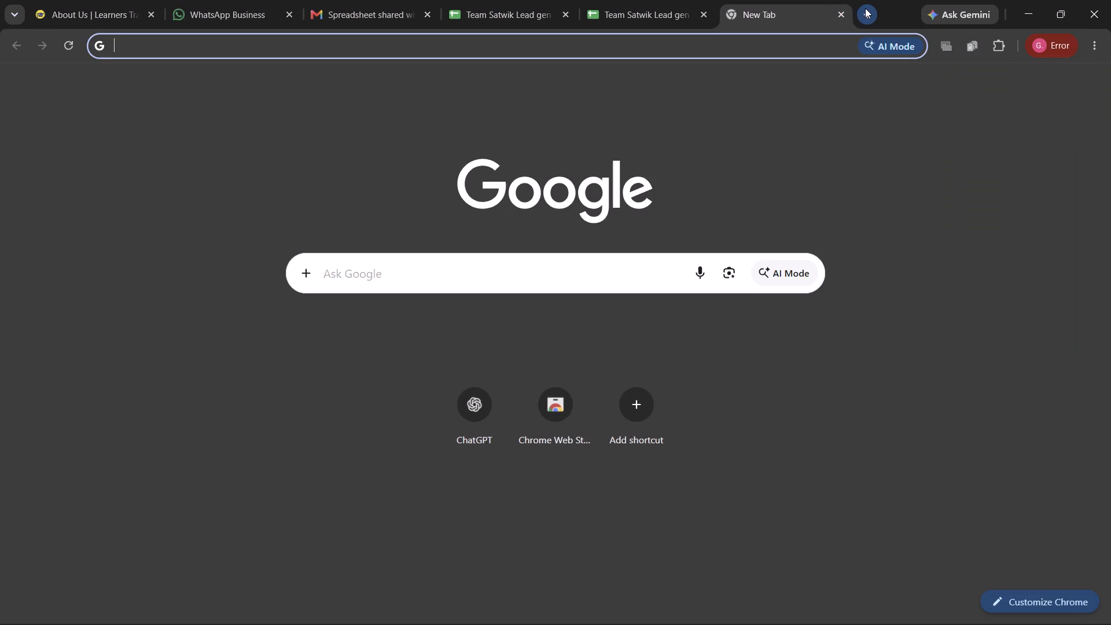
key(ctrl+v)
key(Return)
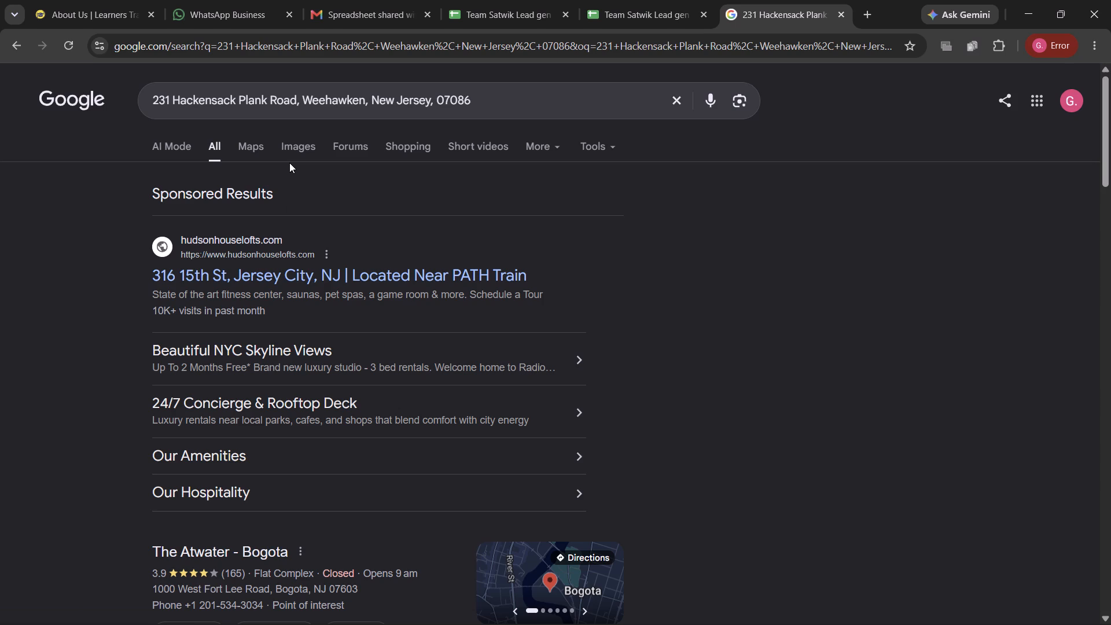
scroll(323, 245, down, 1)
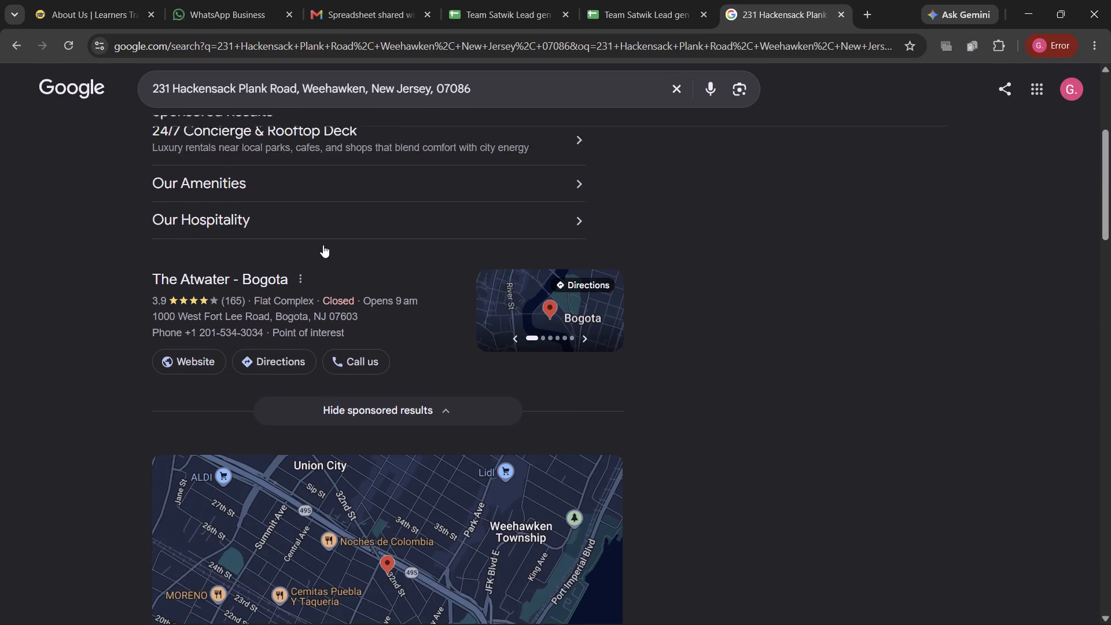
scroll(323, 245, down, 2)
scroll(323, 245, up, 1)
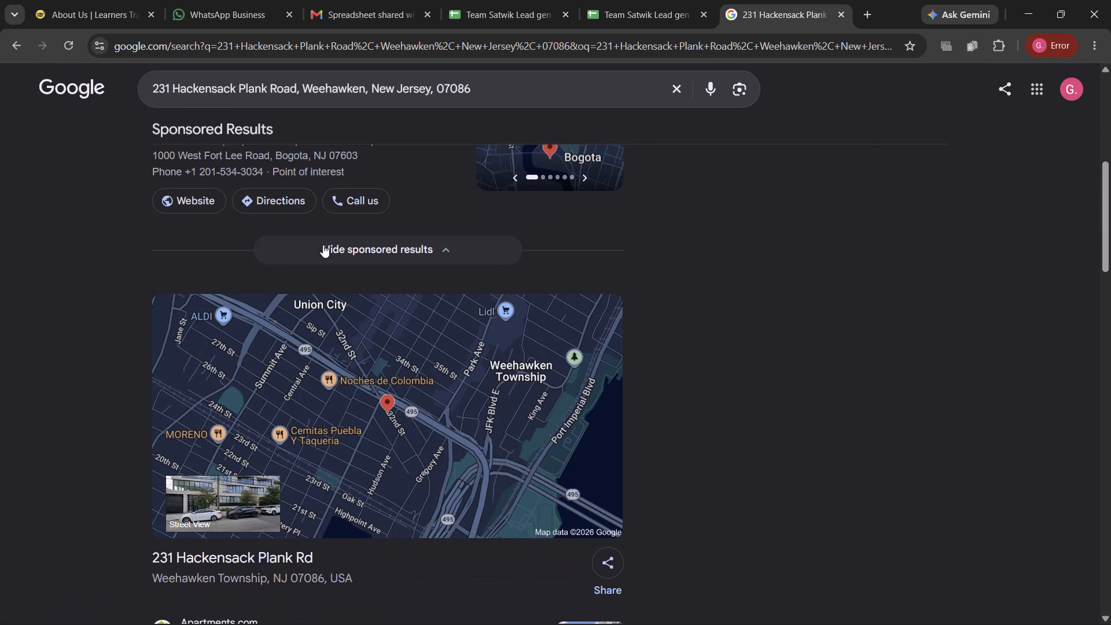
scroll(323, 245, up, 2)
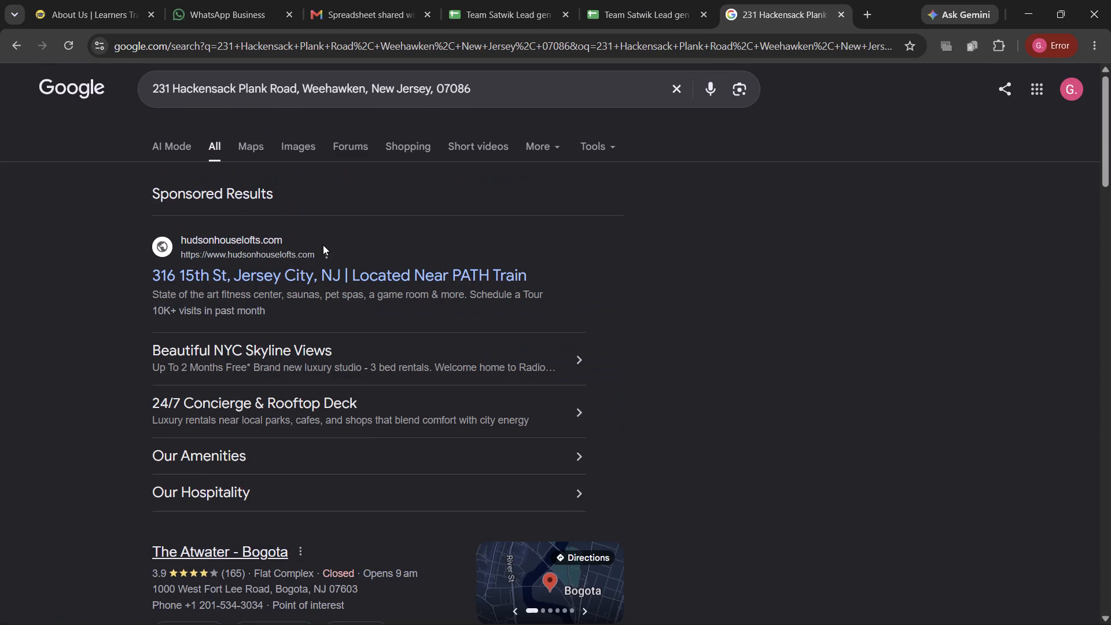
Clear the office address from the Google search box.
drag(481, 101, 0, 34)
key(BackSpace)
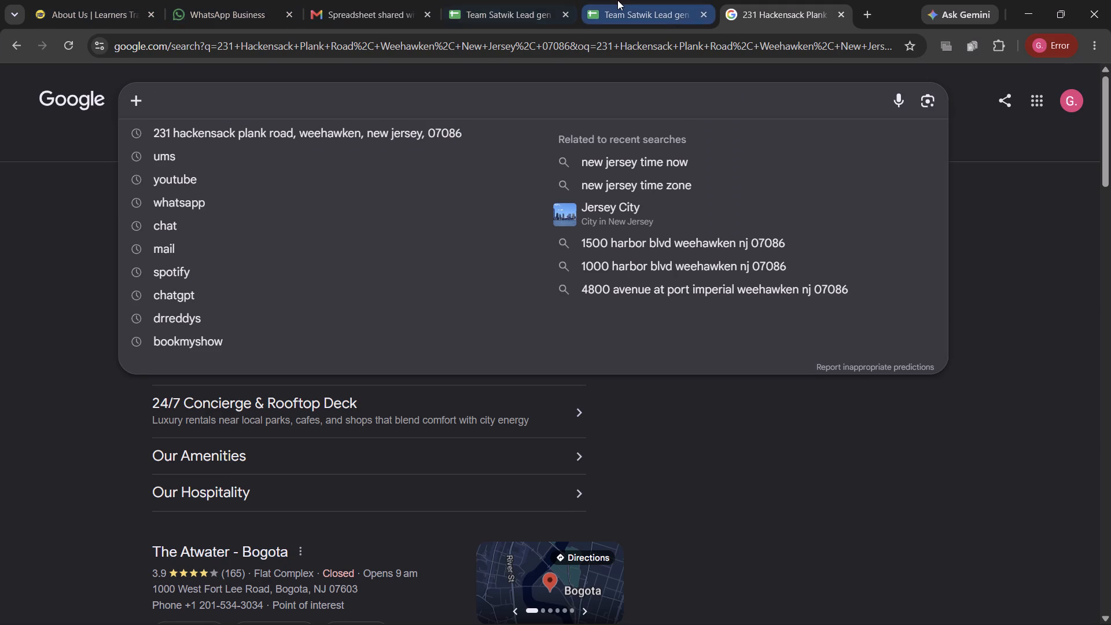
Switch to the first open Team Satwik Lead gen spreadsheet, passing over its duplicate.
click(617, 0)
click(514, 2)
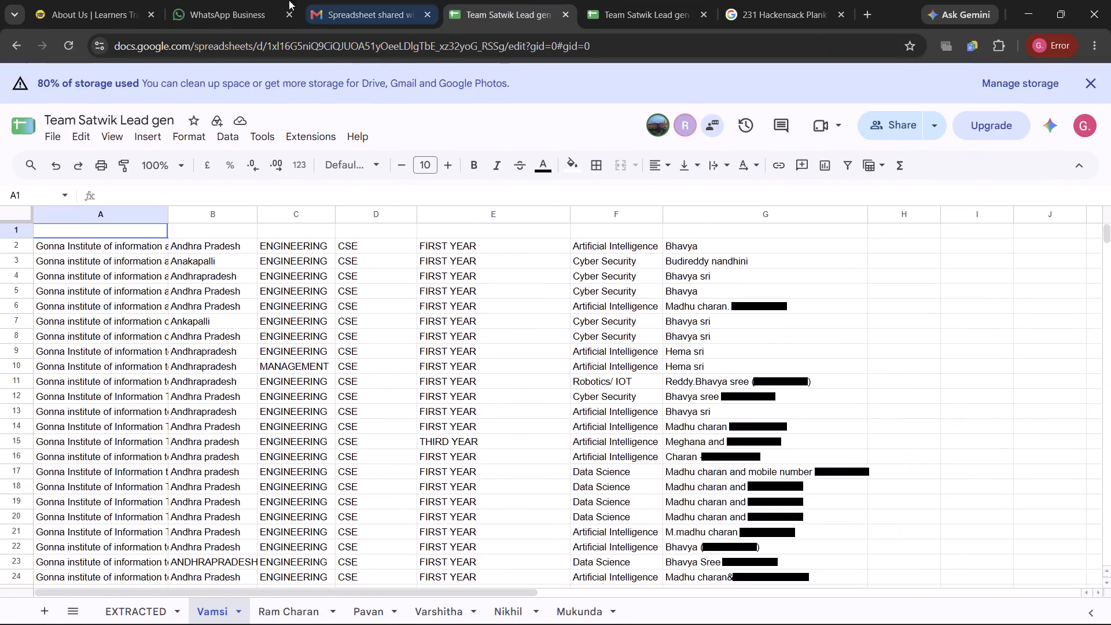
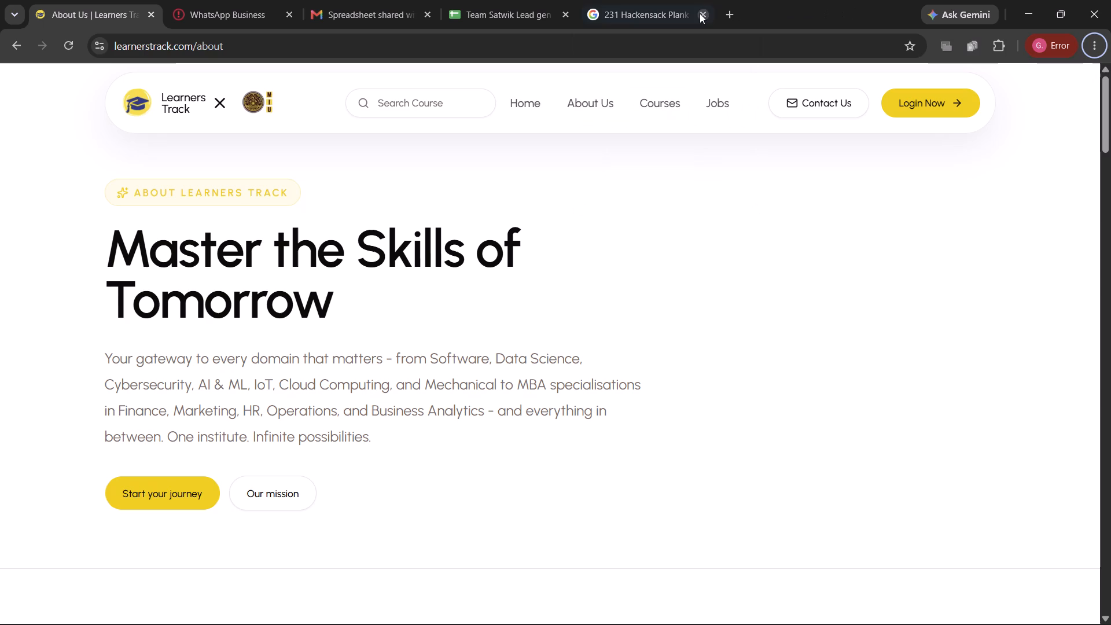
Close the address search, Gmail, lead generation spreadsheet and WhatsApp Business tabs, keeping only the Learners Track About Us page open.
click(700, 13)
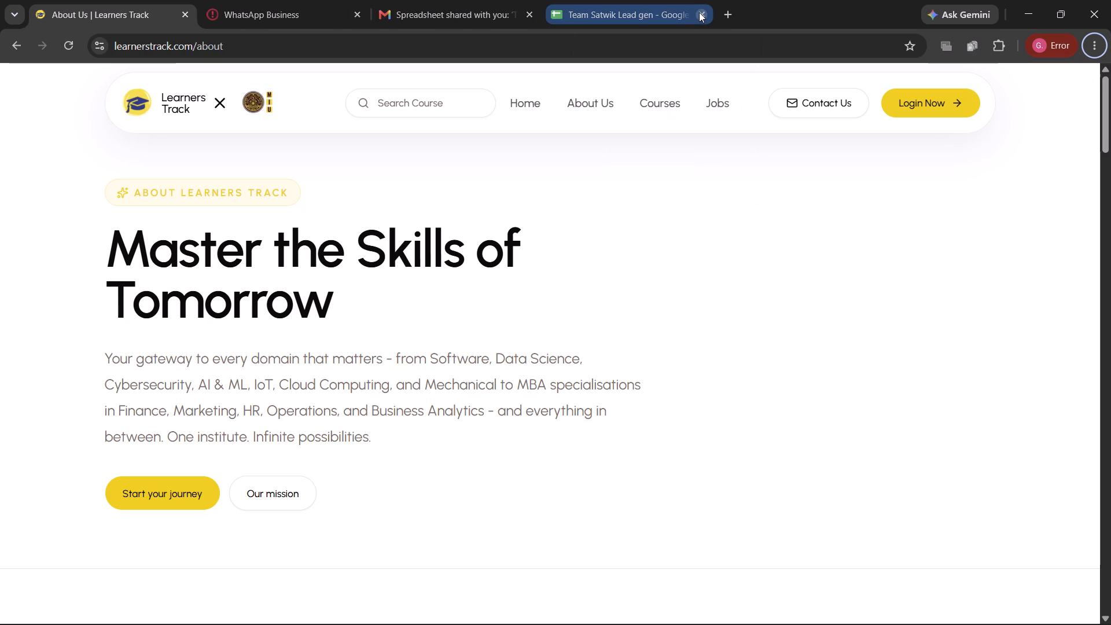
click(531, 14)
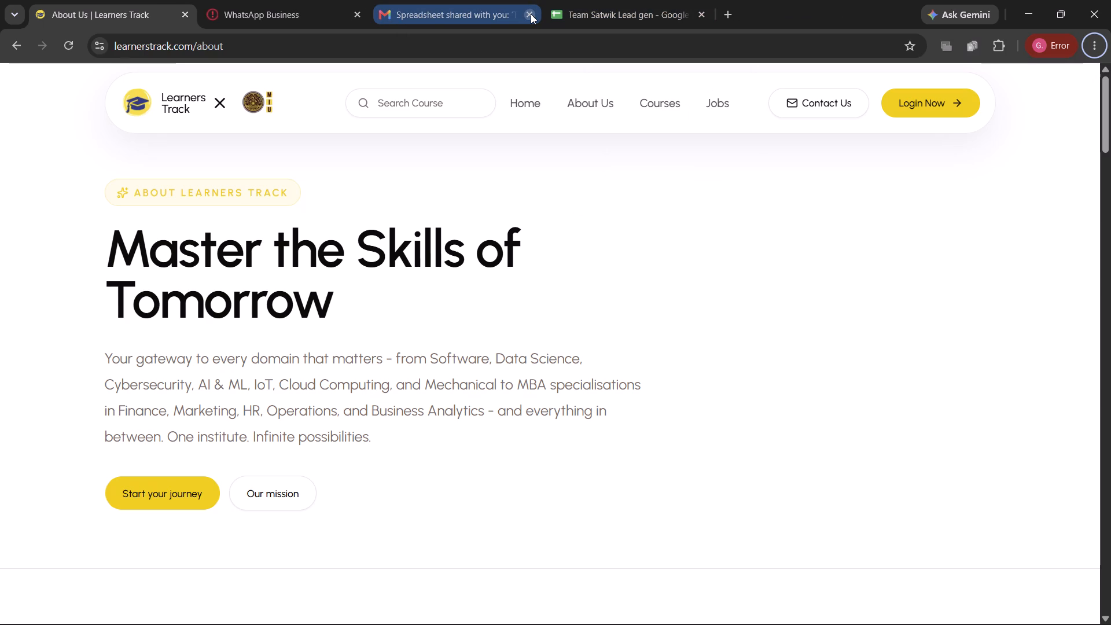
click(531, 14)
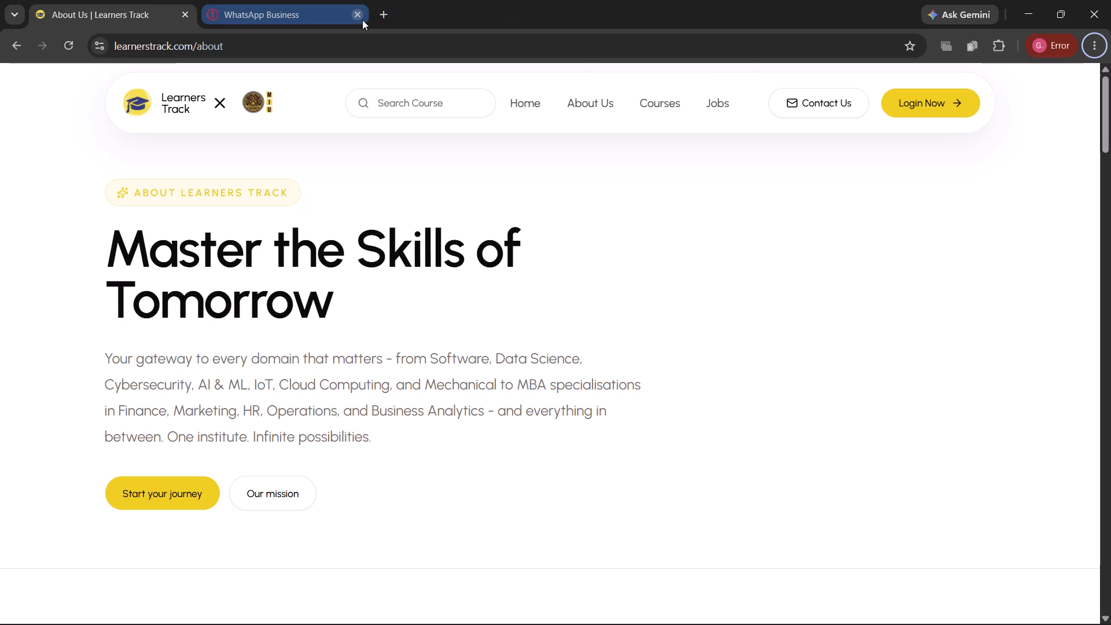
click(362, 20)
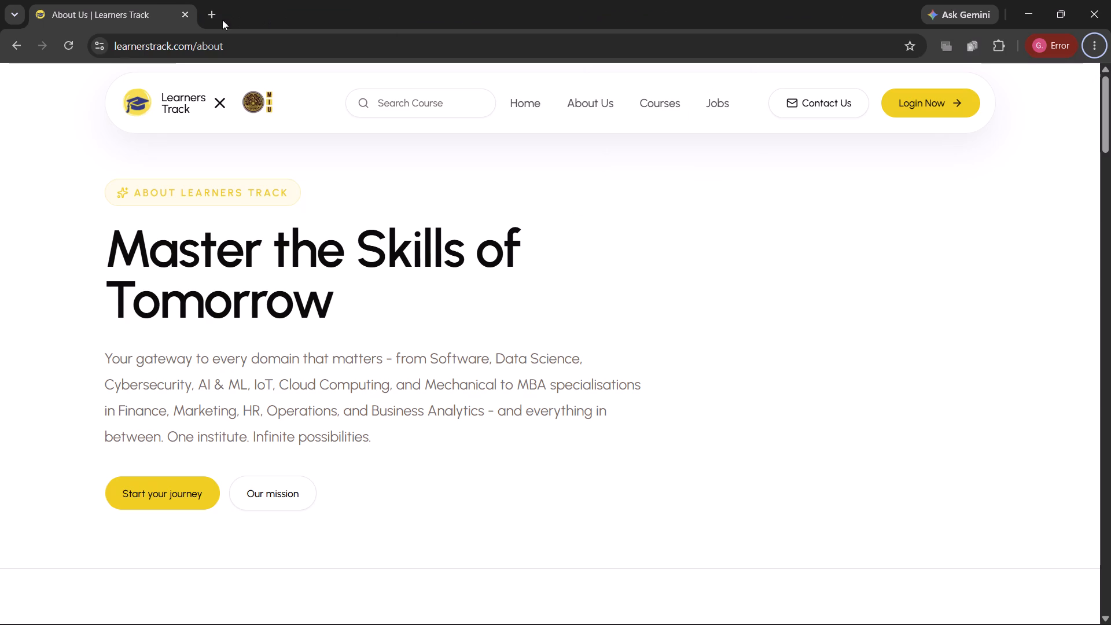
Open a new browser tab and enter "mail" as the address to go to the Gmail inbox.
click(209, 19)
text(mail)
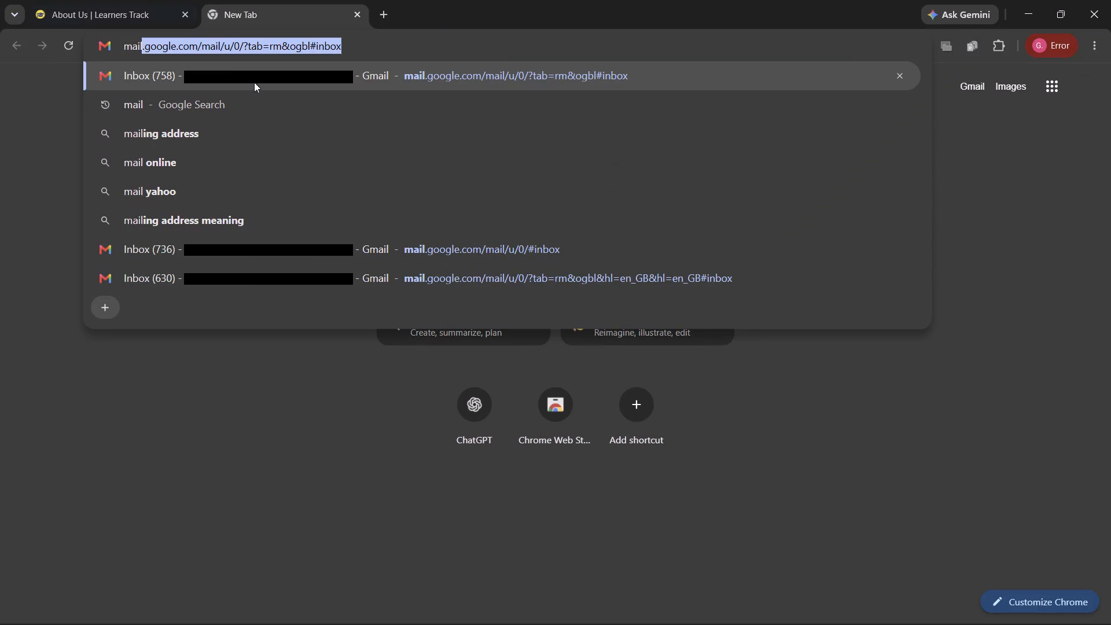
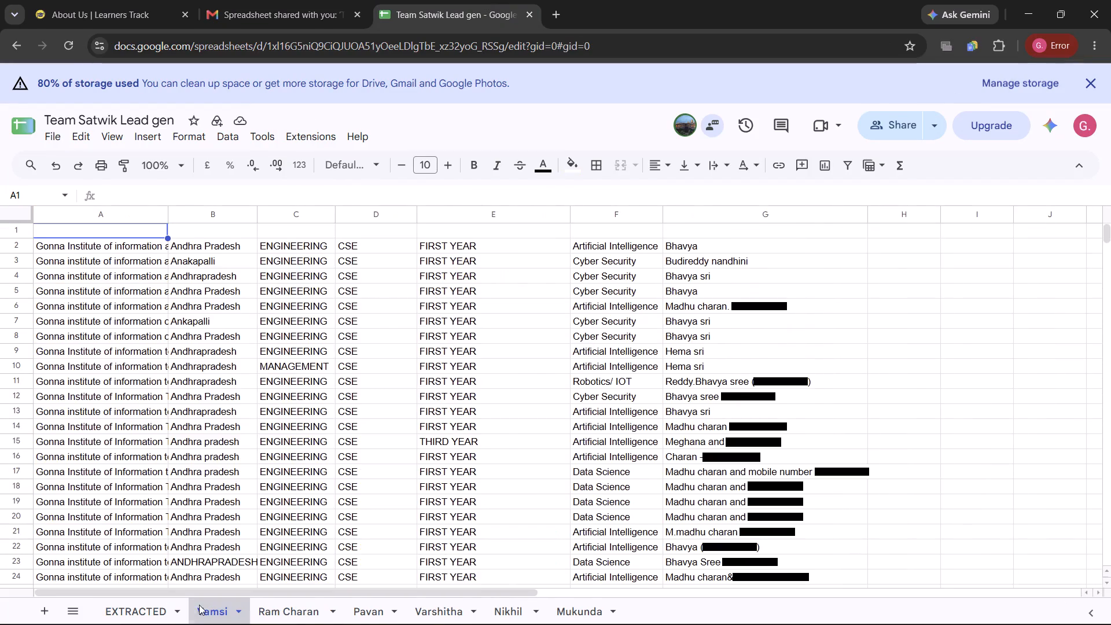
Look through the lead records in the Vamsi sheet of the Team Satwik Lead gen spreadsheet.
scroll(502, 428, down, 3)
scroll(823, 328, down, 7)
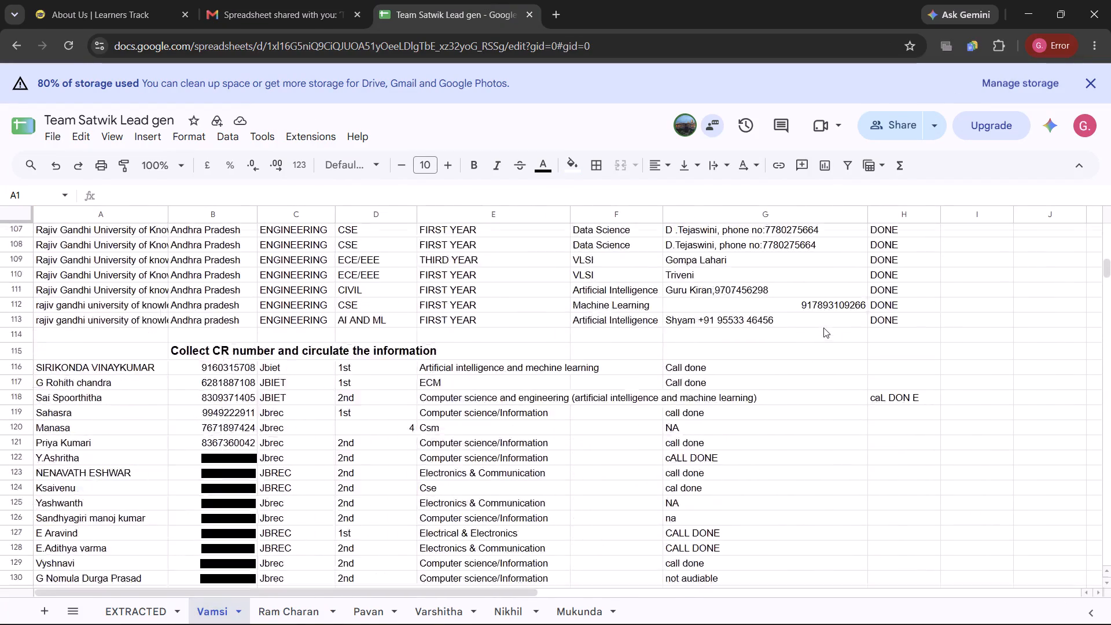
scroll(823, 328, down, 5)
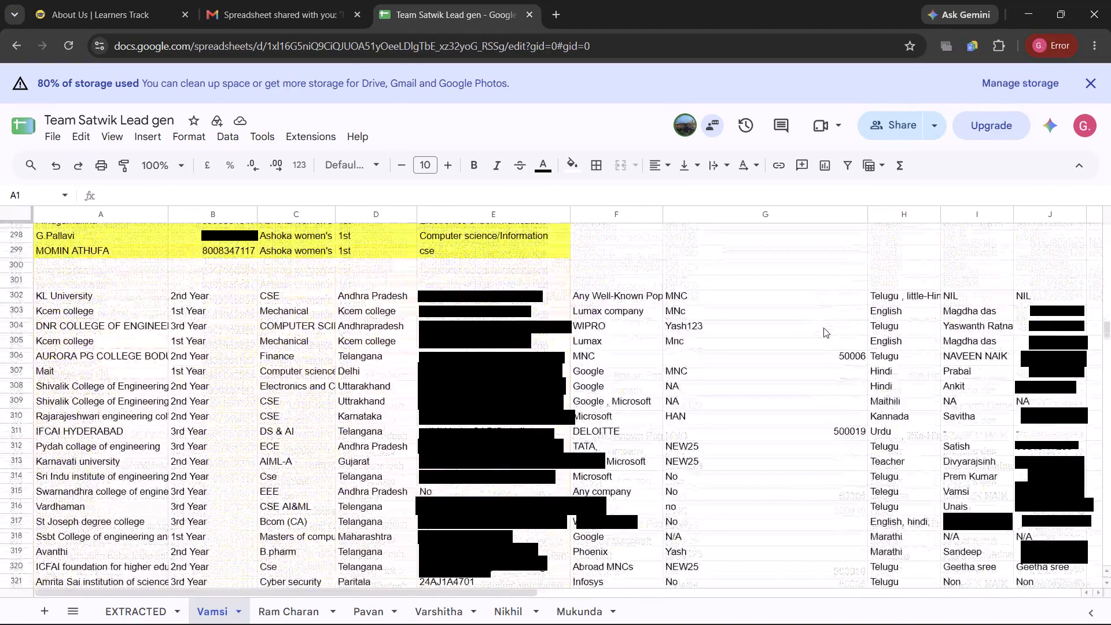
scroll(823, 328, down, 3)
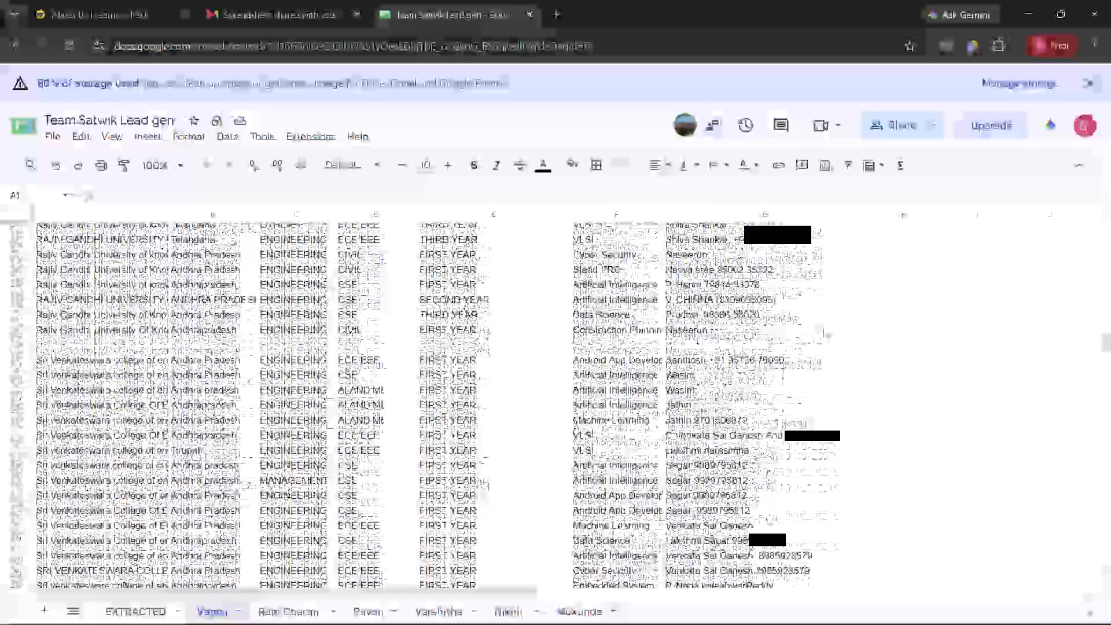
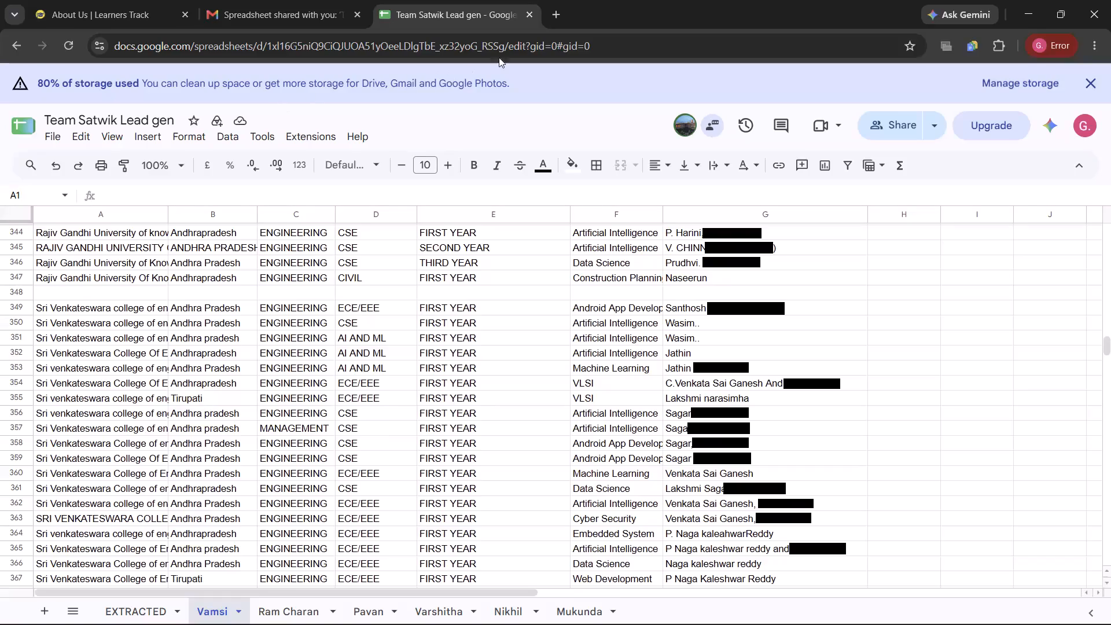
Open a new blank browser tab alongside the Team Satwik Lead gen spreadsheet.
click(550, 2)
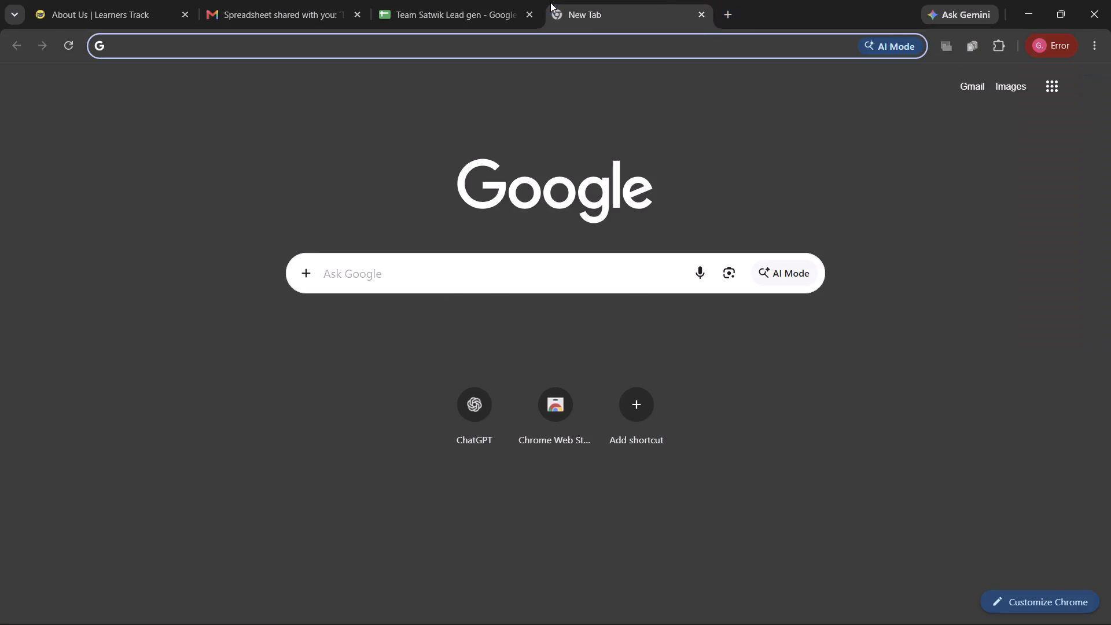
click(483, 0)
click(571, 0)
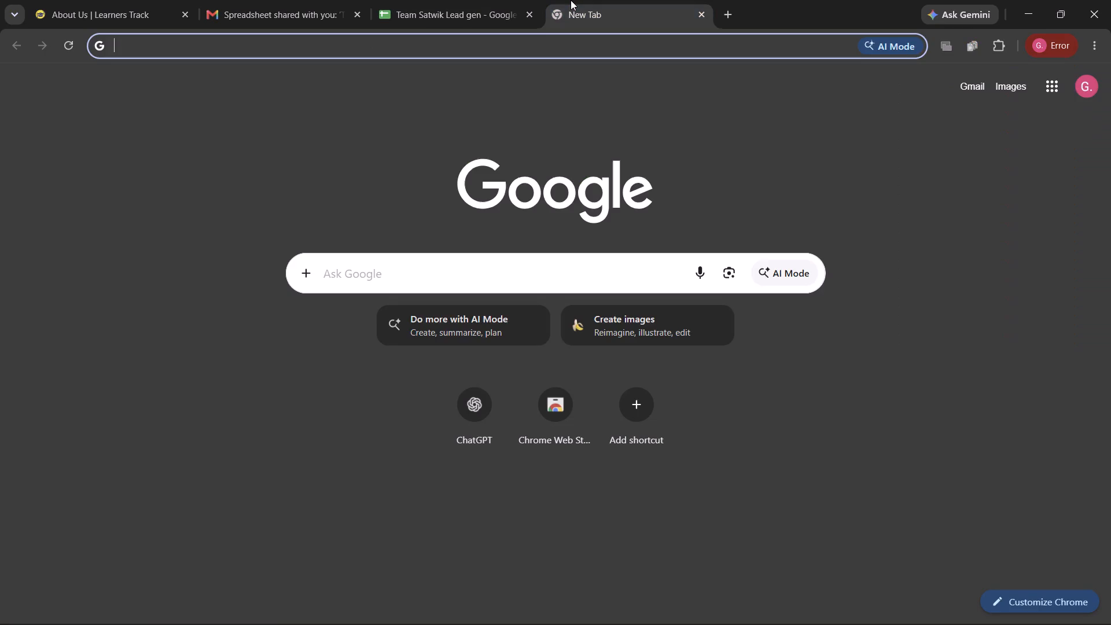
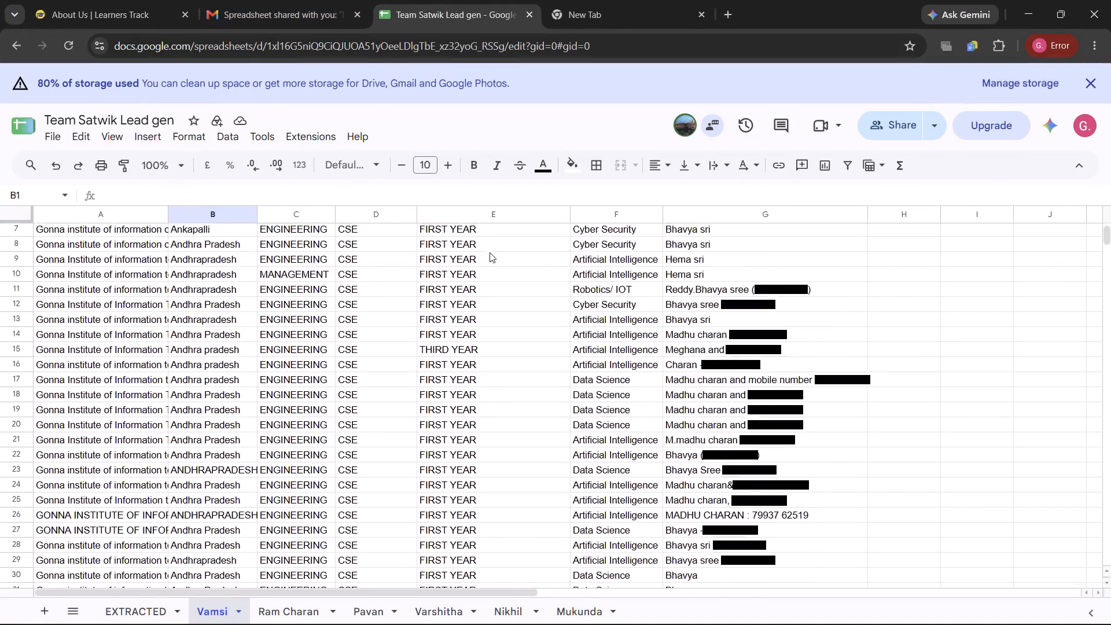
Look through the student lead records on the Vamsi sheet, down to the Ashoka women's and Eswar college entries.
scroll(490, 252, down, 8)
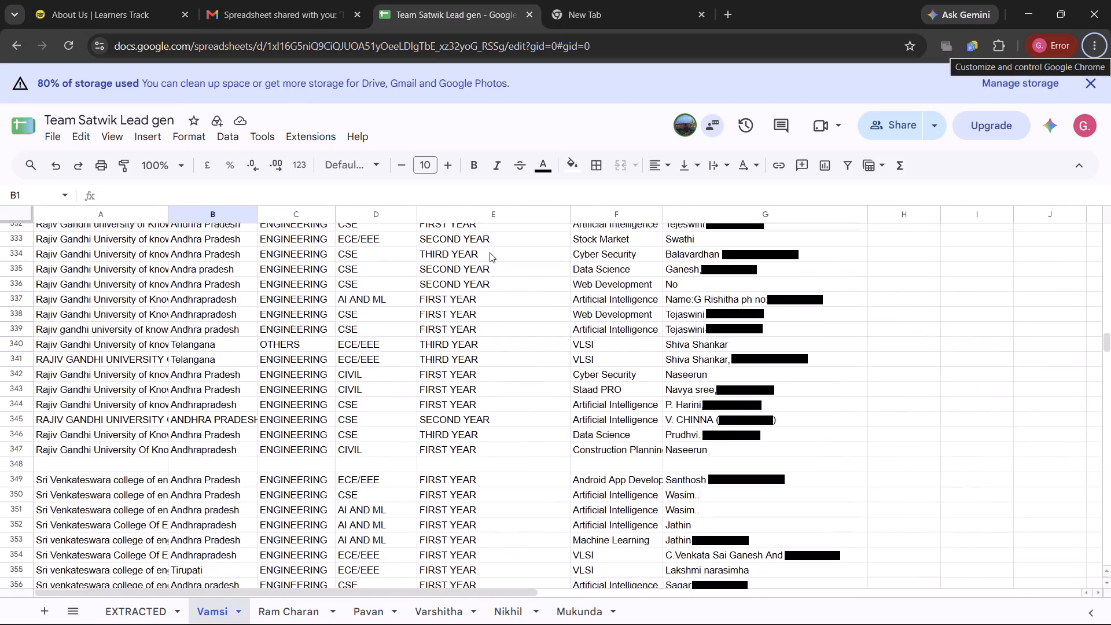
scroll(490, 252, down, 6)
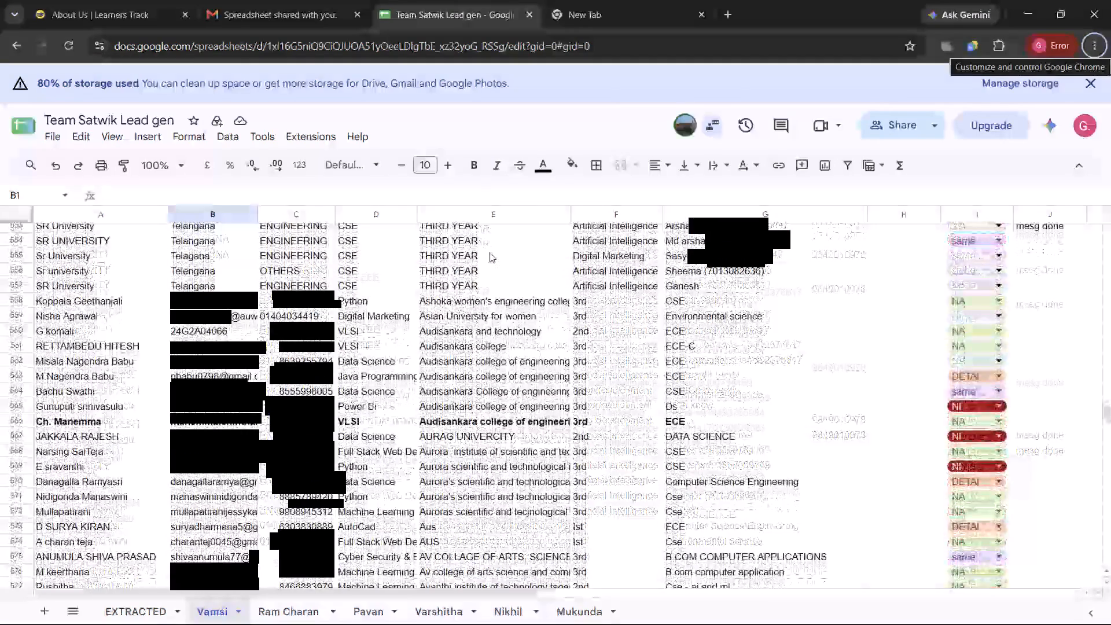
scroll(490, 252, down, 3)
scroll(490, 252, up, 1)
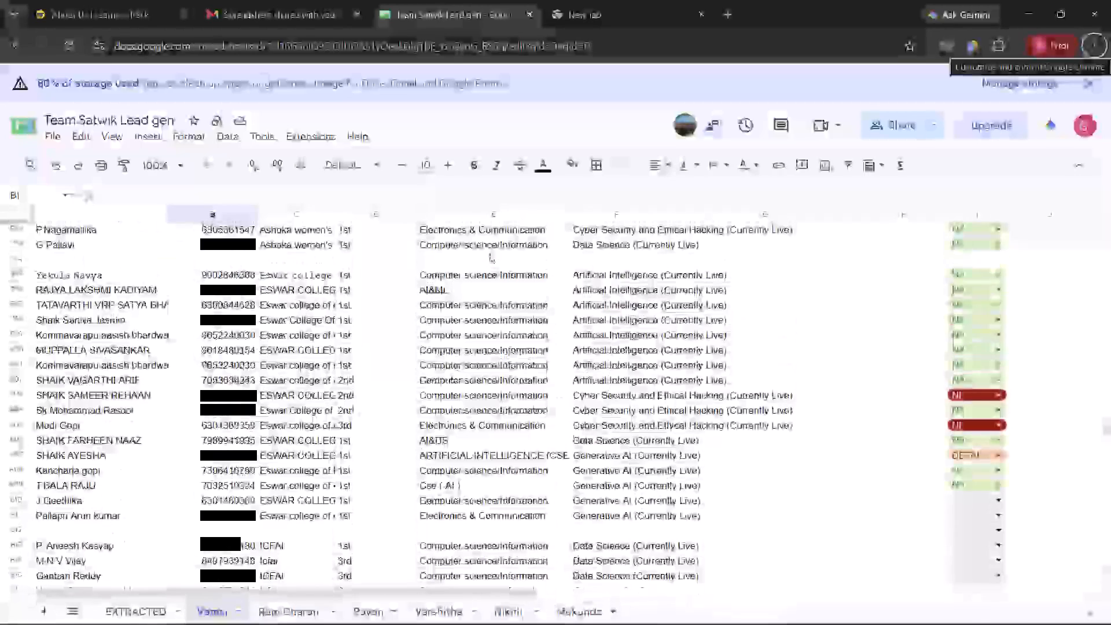
scroll(490, 252, up, 1)
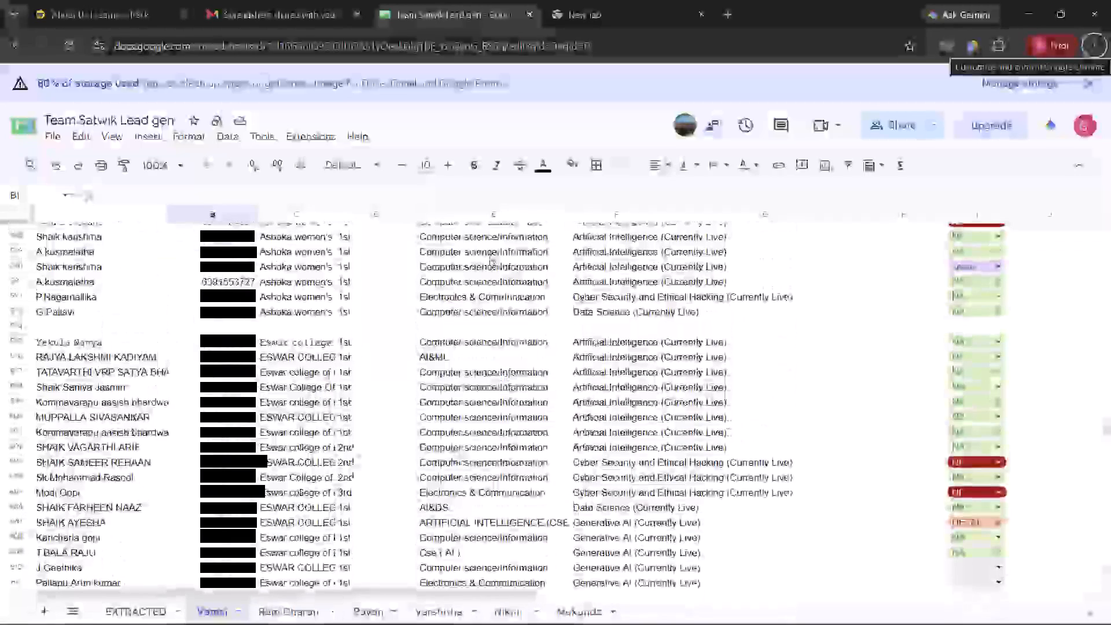
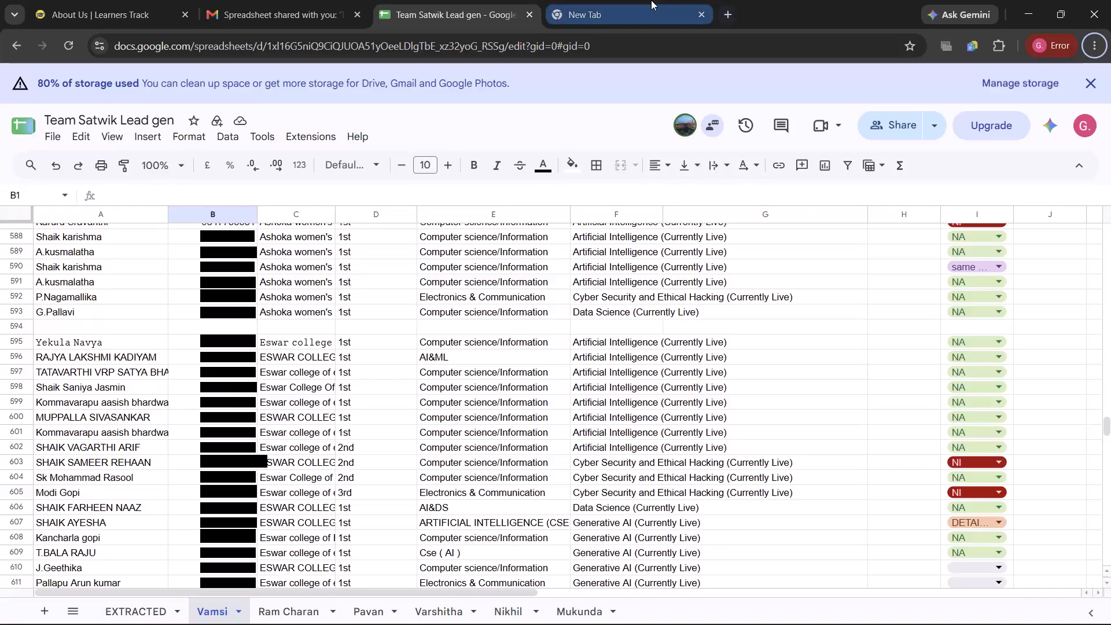
Search Google for "ums" in the blank new tab.
click(651, 0)
text(ums)
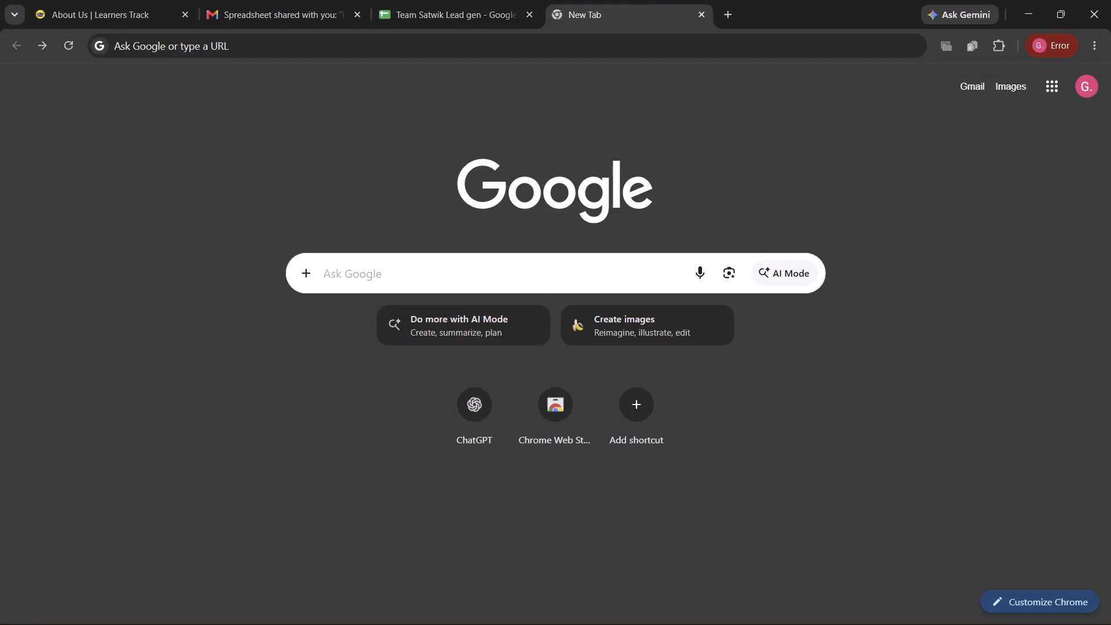
click(470, 286)
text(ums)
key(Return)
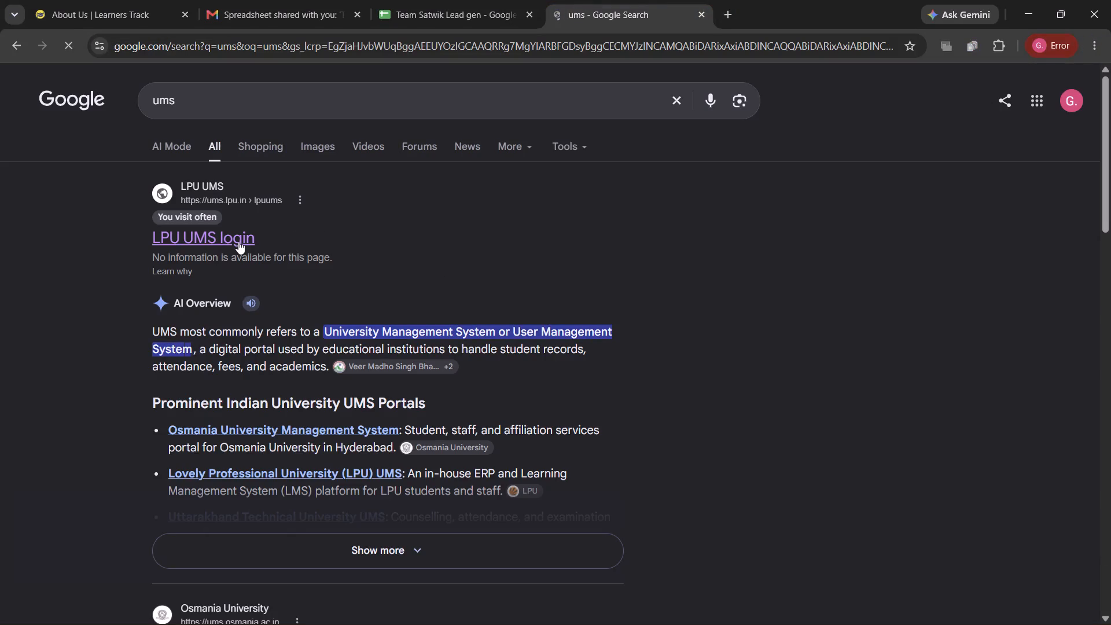
Open the LPU UMS login page from the search results.
click(237, 242)
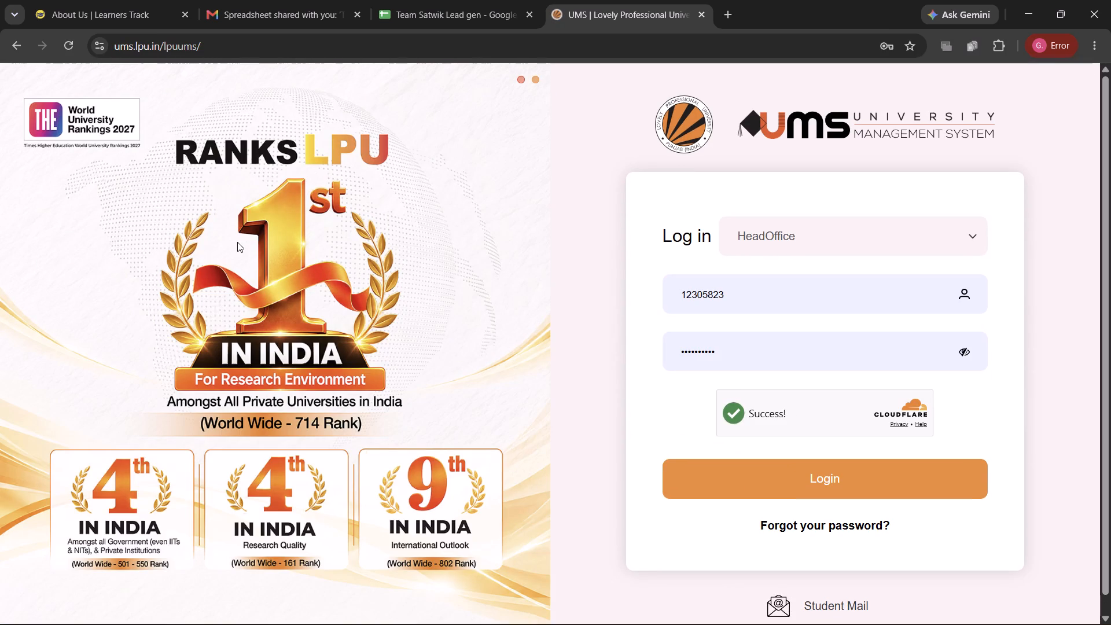
Return to the Team Satwik Lead gen spreadsheet.
click(420, 27)
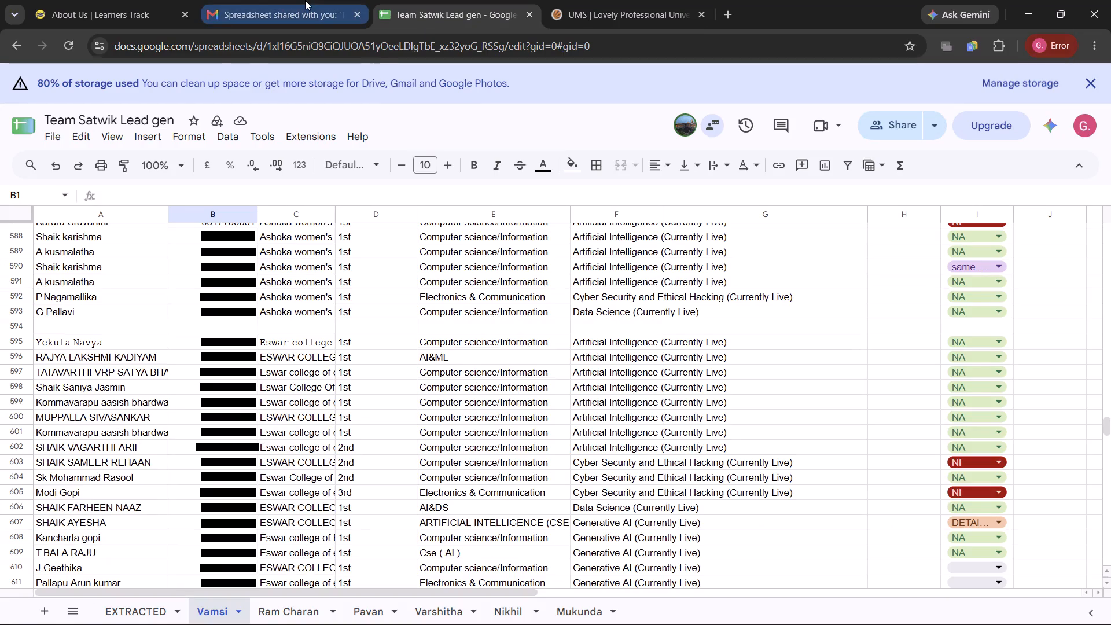
Switch to Microsoft Edge and bring up the search suggestions for the existing Bing query "what".
key(alt+Tab)
key(alt+Tab)
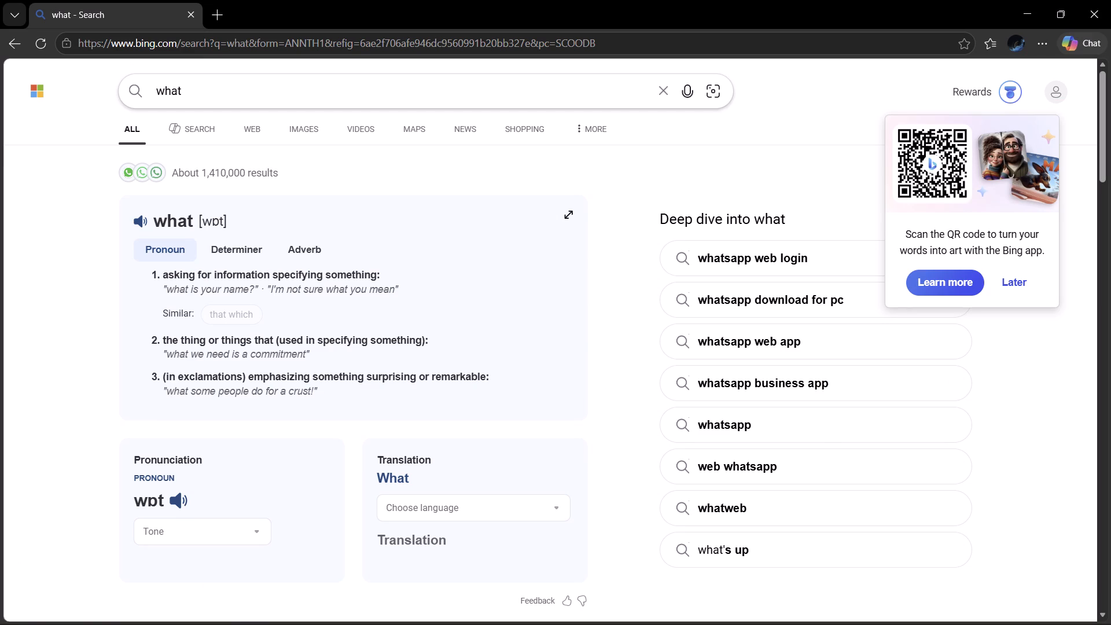
click(190, 80)
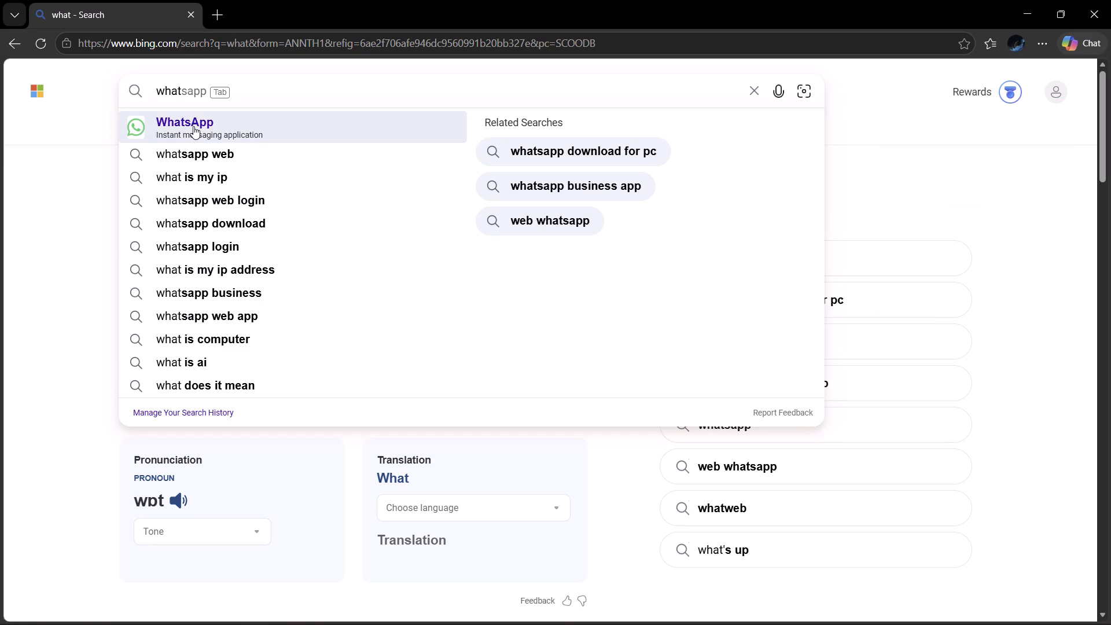
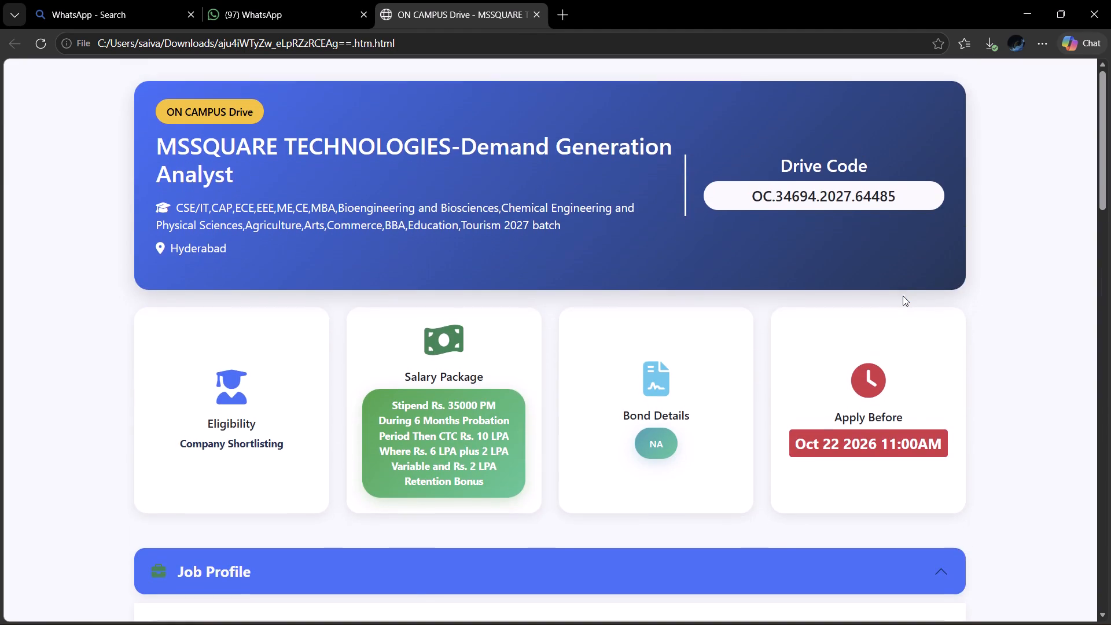
Review the Job Profile roles and responsibilities on the MSSQUARE TECHNOLOGIES Demand Generation Analyst campus drive page.
scroll(497, 407, down, 1)
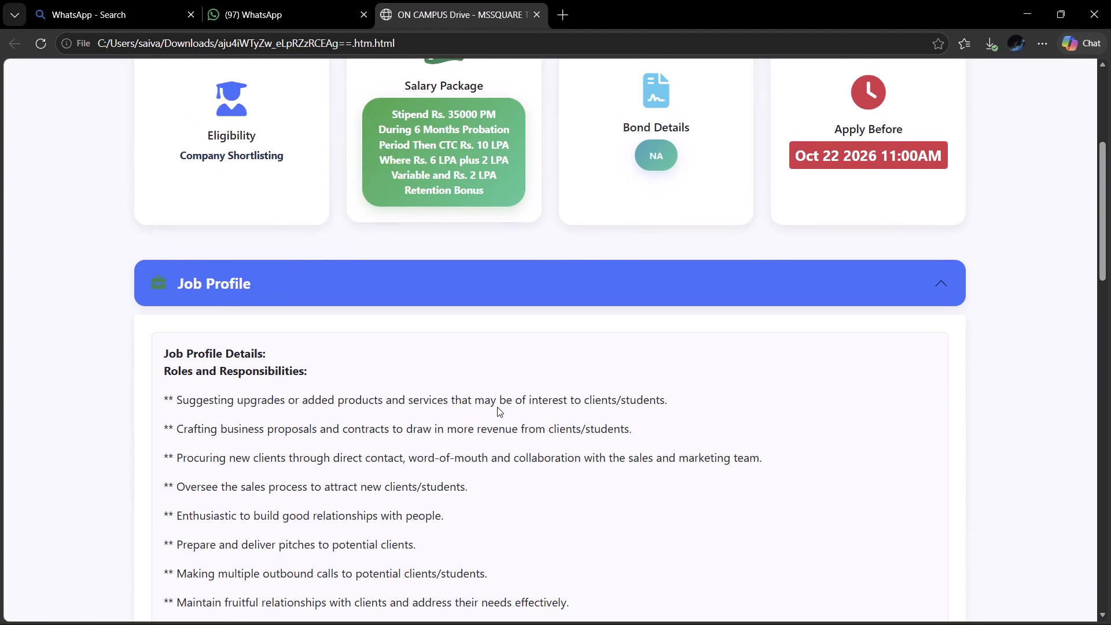
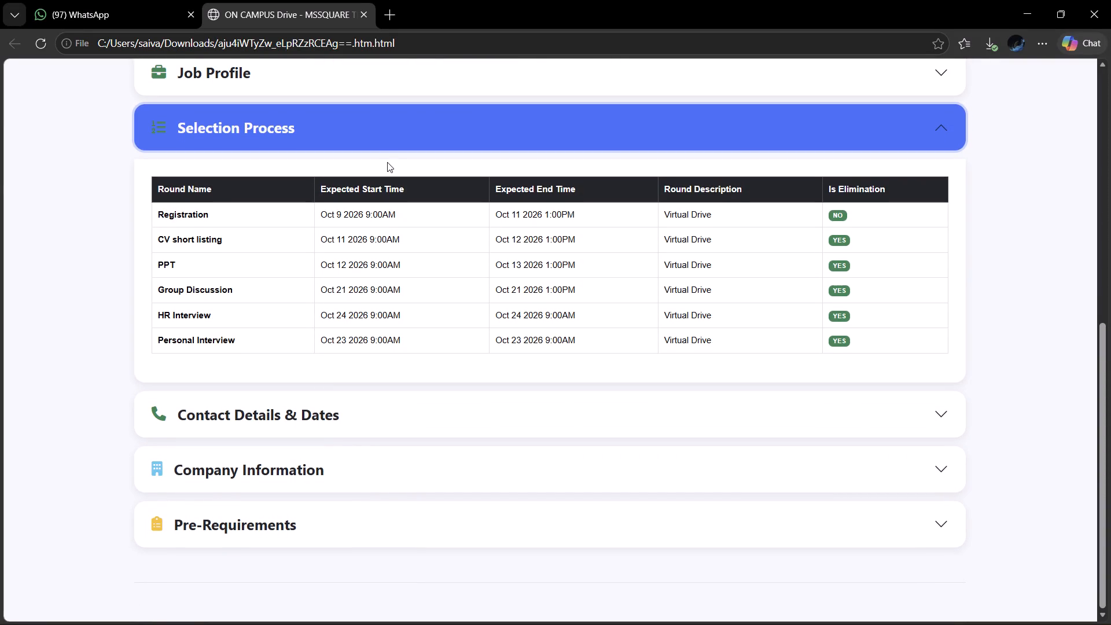
Expand the Contact Details & Dates section of the MSSQUARE campus drive page to examine its contacts and dates.
click(466, 392)
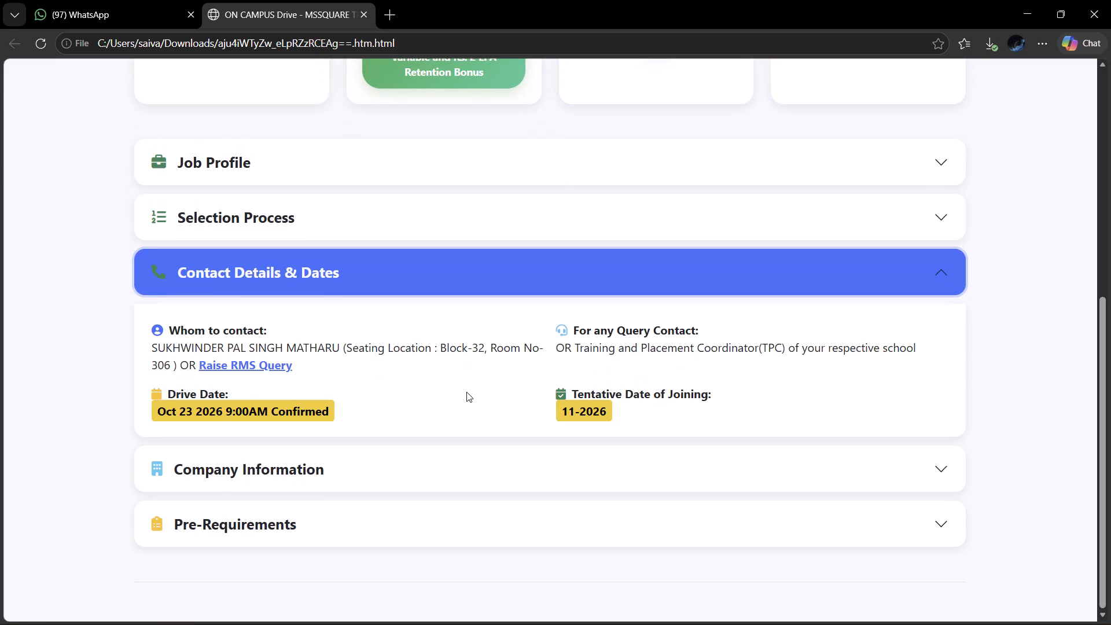
Expand the drive posting's Company Information section and open the linked MSsquare Technologies website.
click(497, 477)
scroll(497, 477, down, 1)
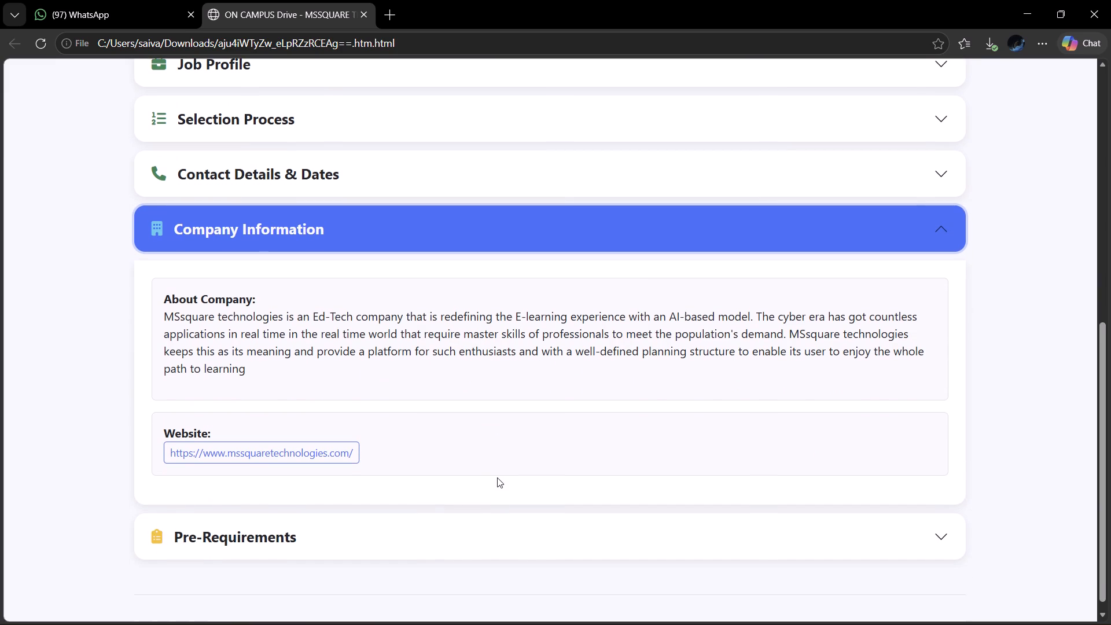
click(273, 458)
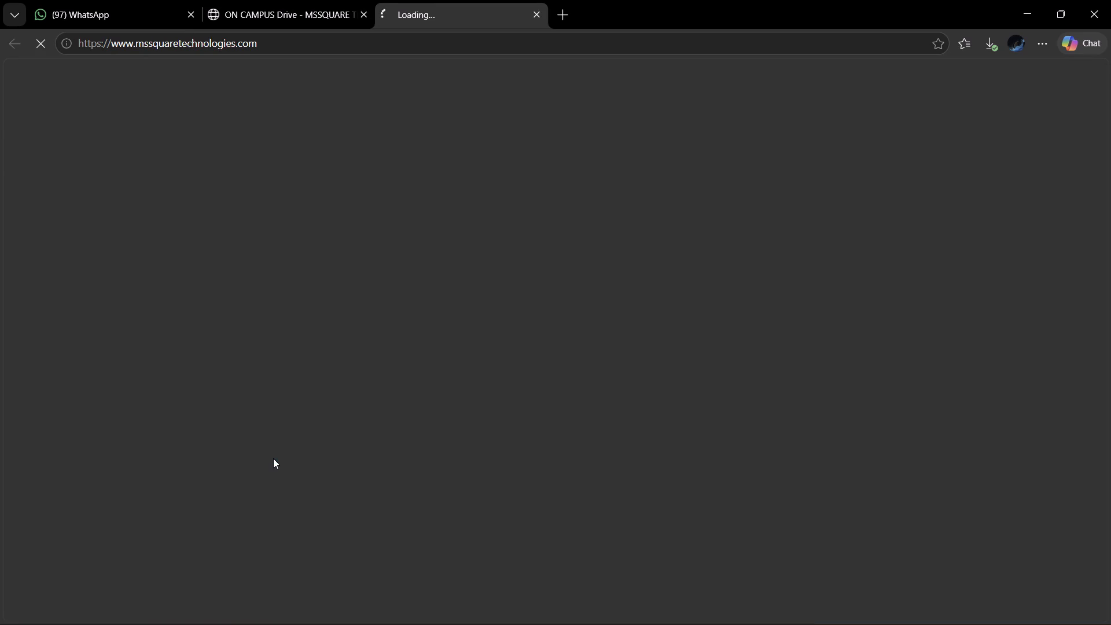
click(270, 0)
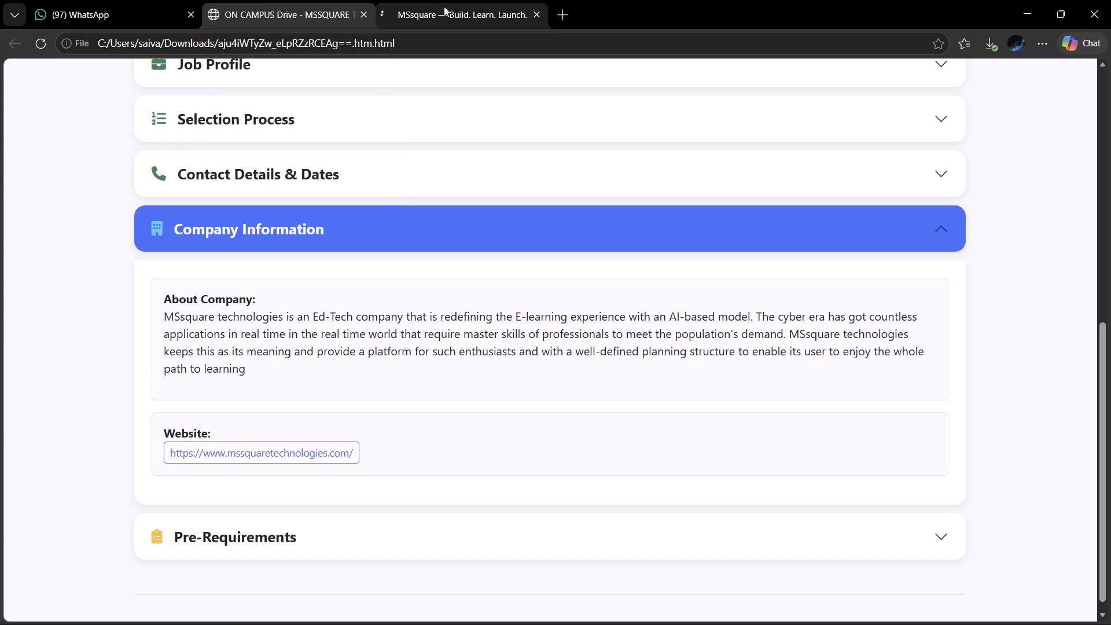
click(498, 10)
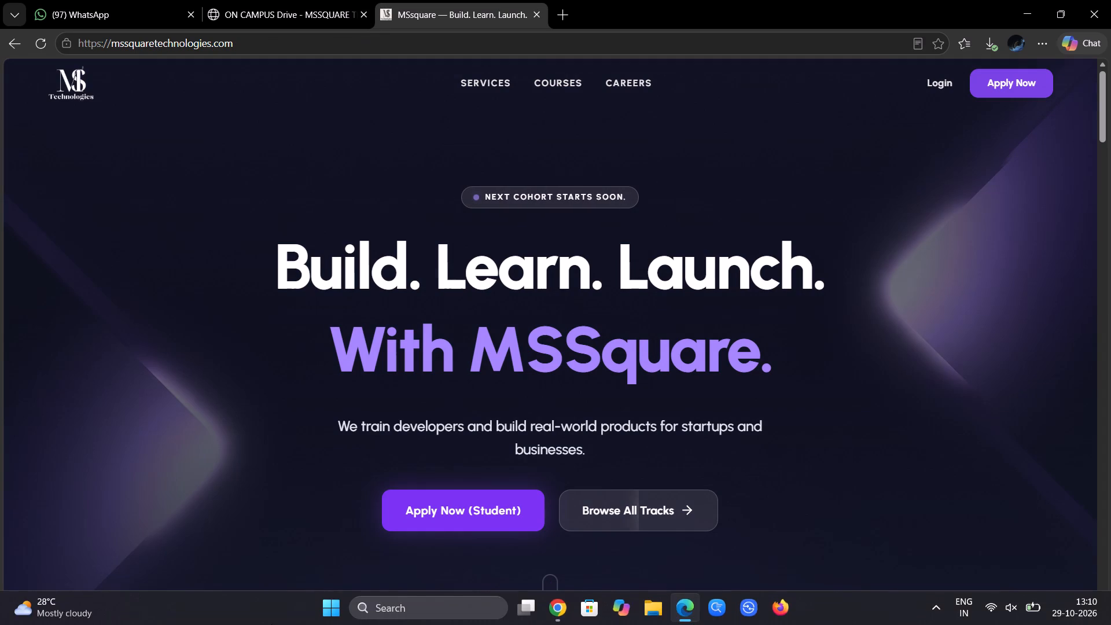
View the student application page on the MSsquare site, and return to the home page.
scroll(410, 381, down, 1)
click(439, 480)
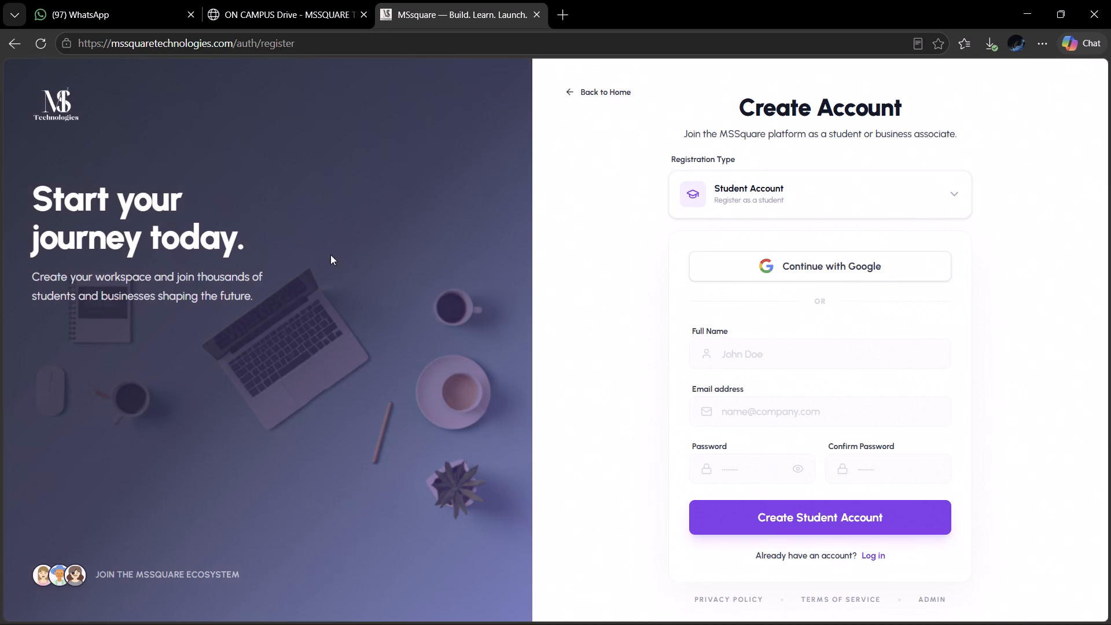
click(14, 42)
Review the MSsquare home page, covering its statistics, portfolio products, business services and Academy courses.
scroll(601, 513, down, 4)
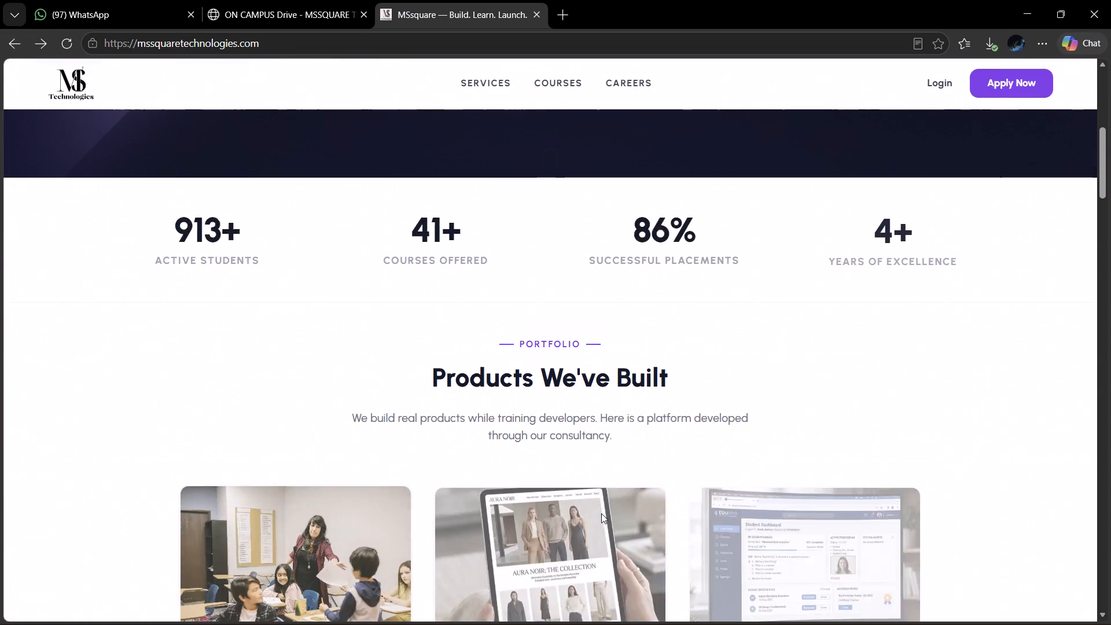
scroll(601, 513, down, 4)
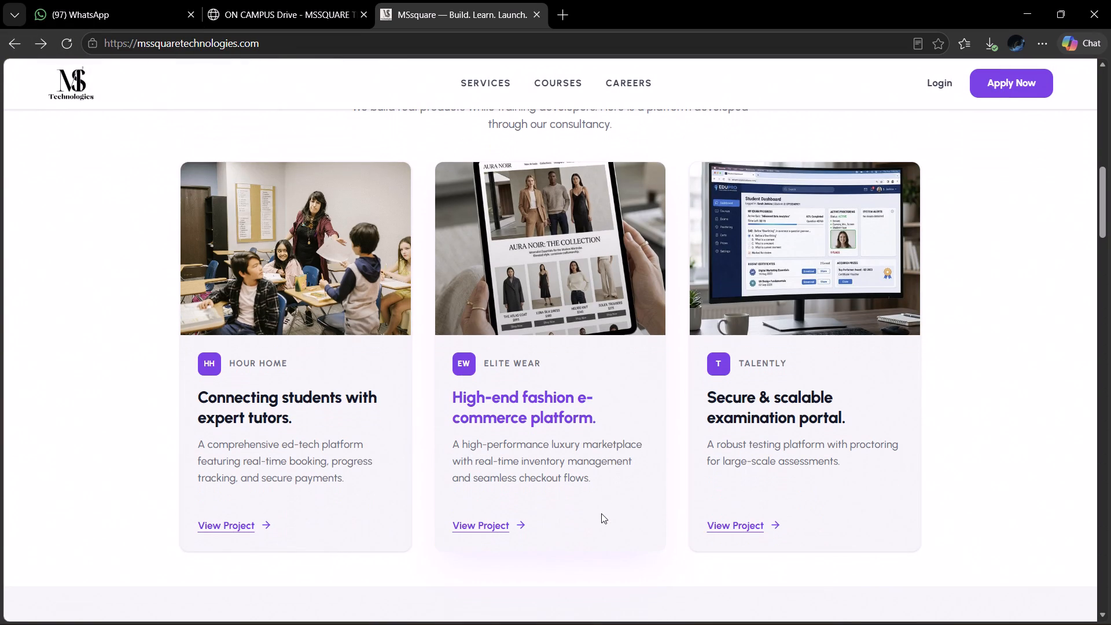
scroll(601, 513, down, 4)
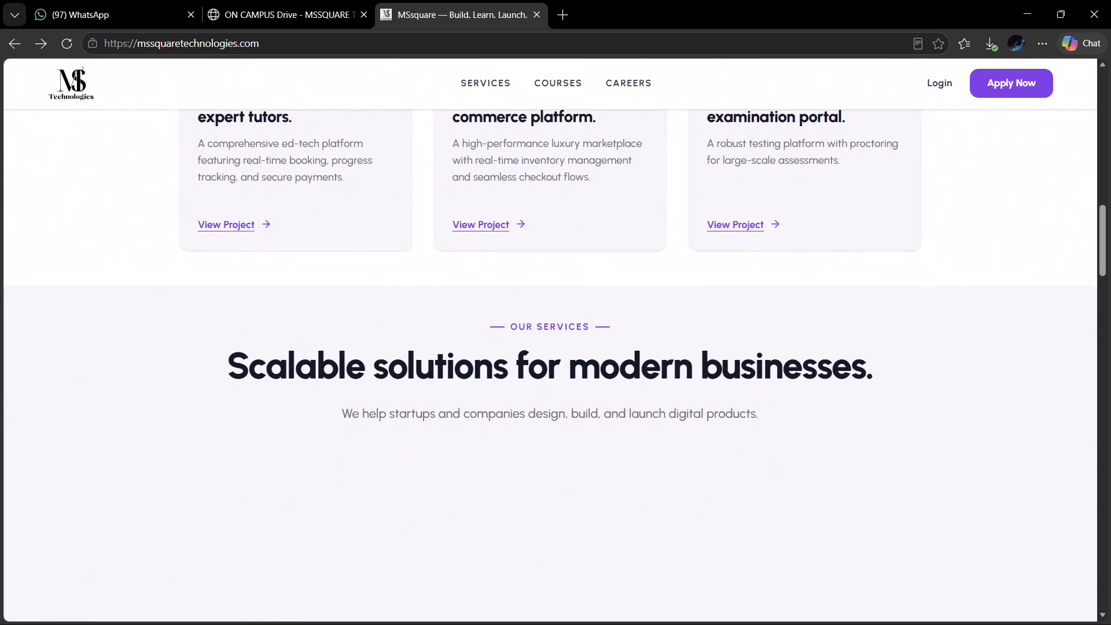
scroll(601, 513, down, 3)
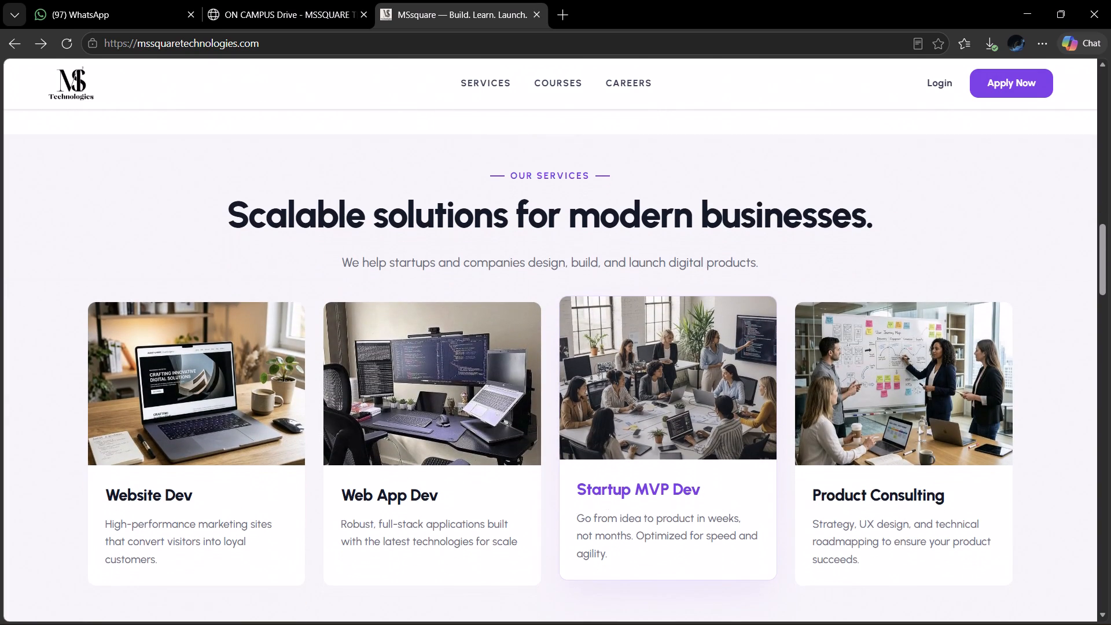
scroll(601, 513, down, 2)
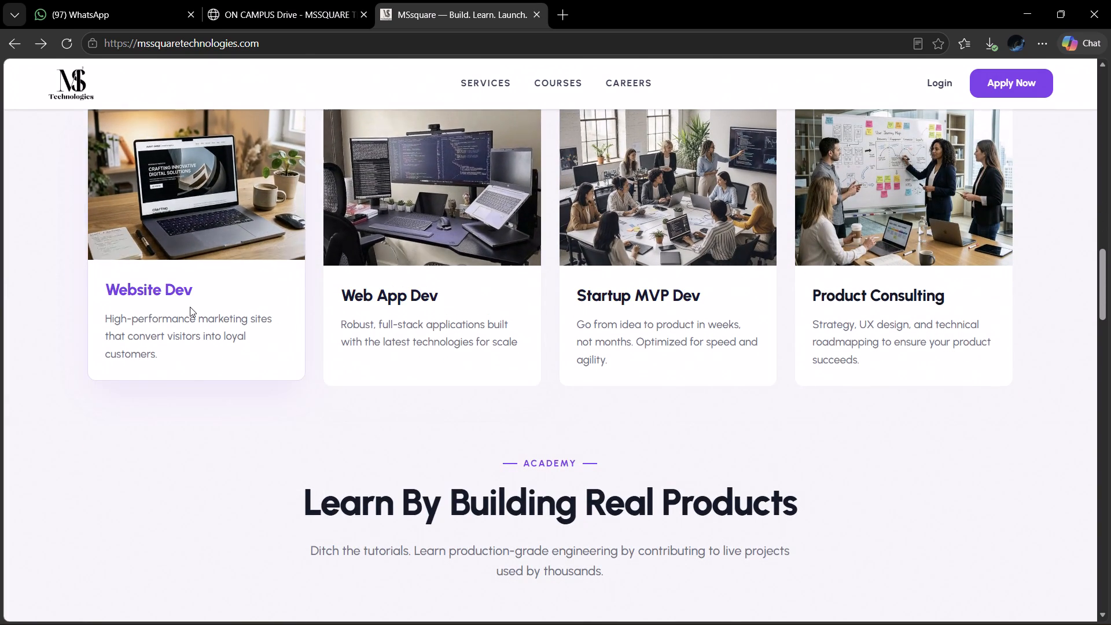
scroll(439, 505, down, 6)
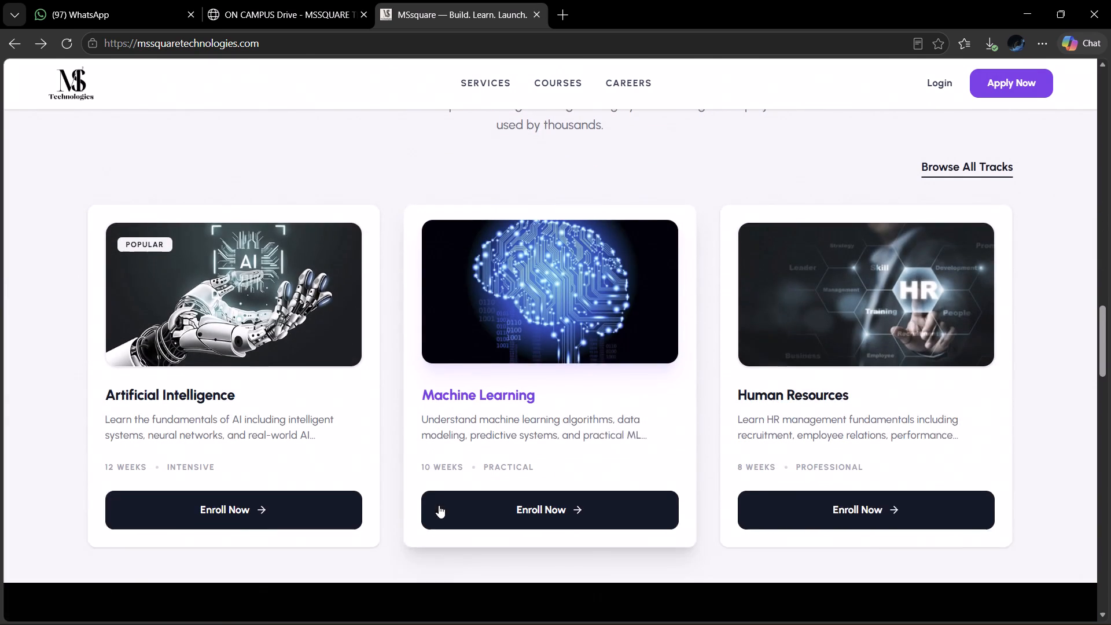
scroll(439, 505, down, 1)
scroll(439, 505, up, 4)
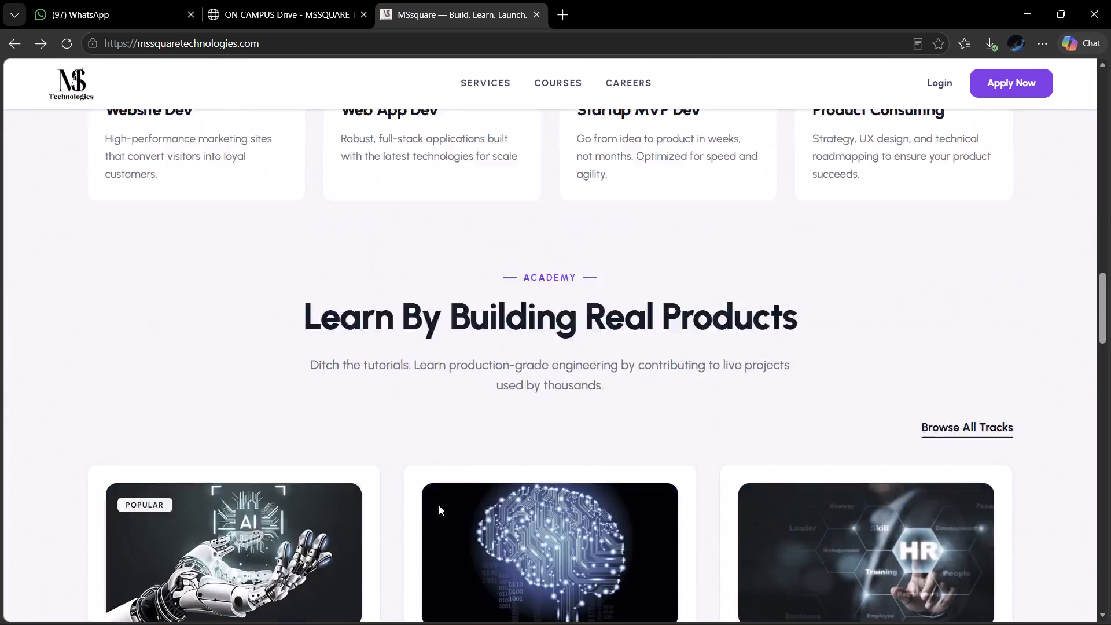
scroll(439, 505, up, 7)
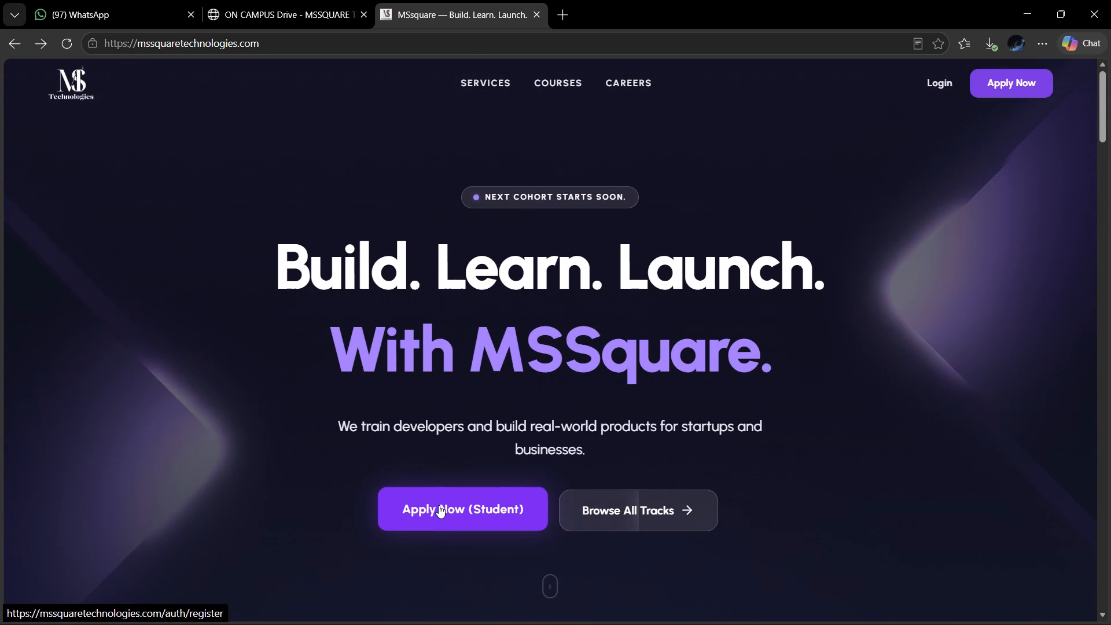
scroll(439, 505, down, 5)
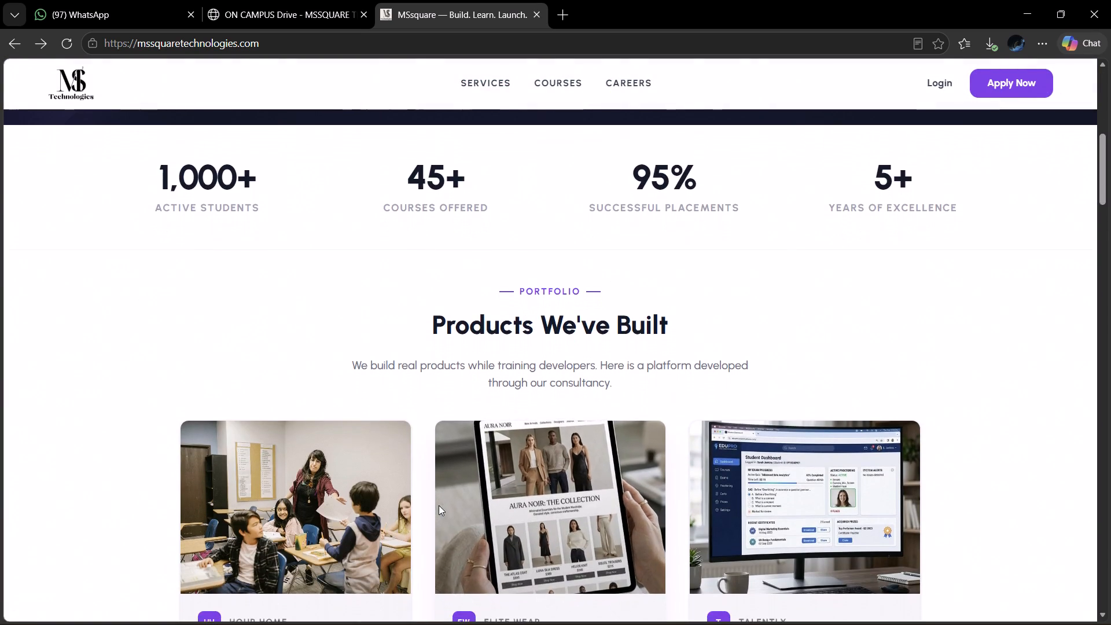
scroll(439, 505, down, 7)
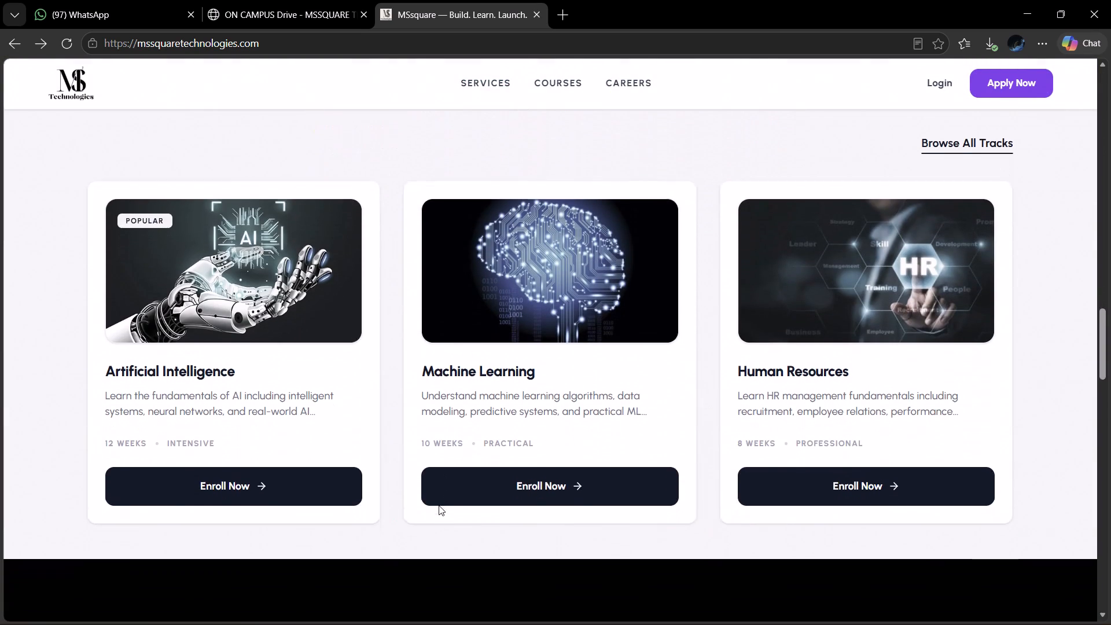
scroll(439, 505, down, 1)
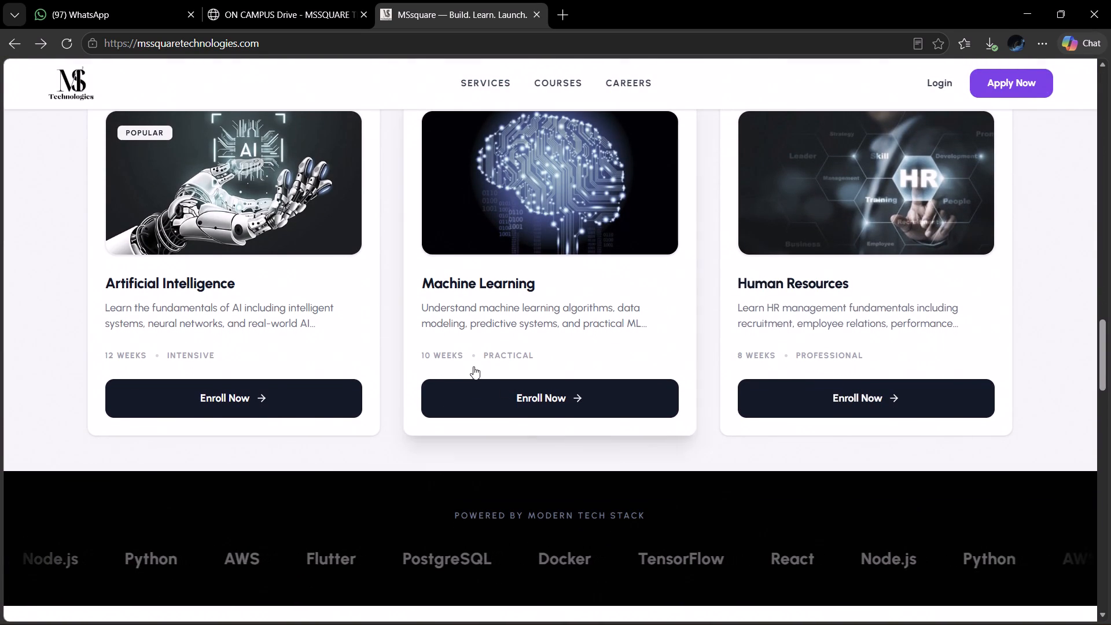
Open the Artificial Intelligence course and review its details alongside the on-campus drive posting's role and salary information.
click(268, 402)
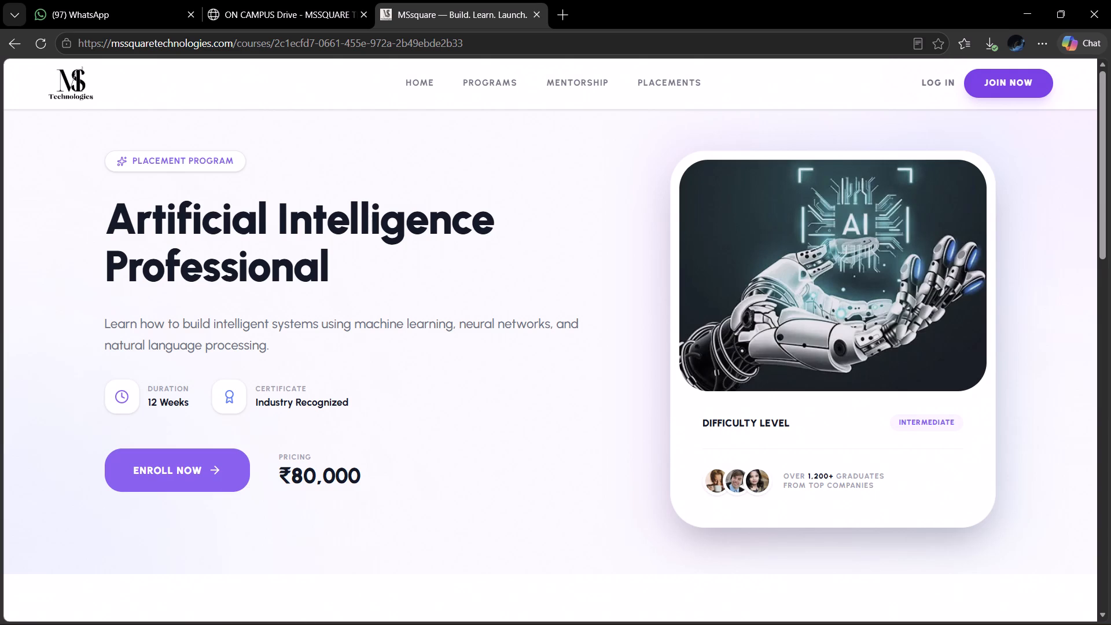
click(259, 0)
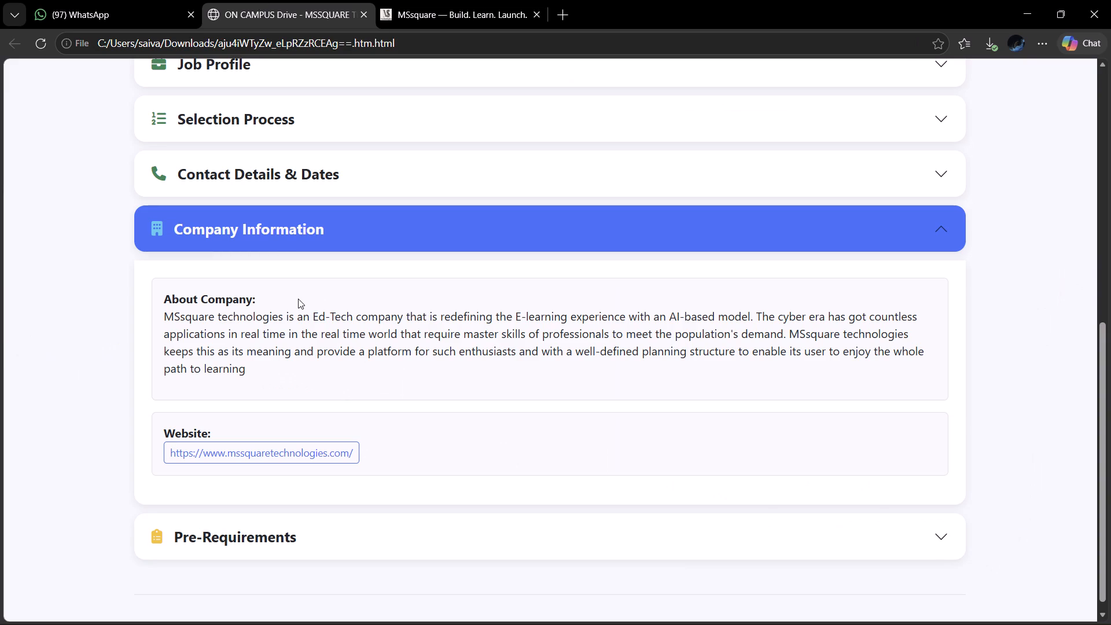
scroll(298, 299, up, 3)
click(471, 0)
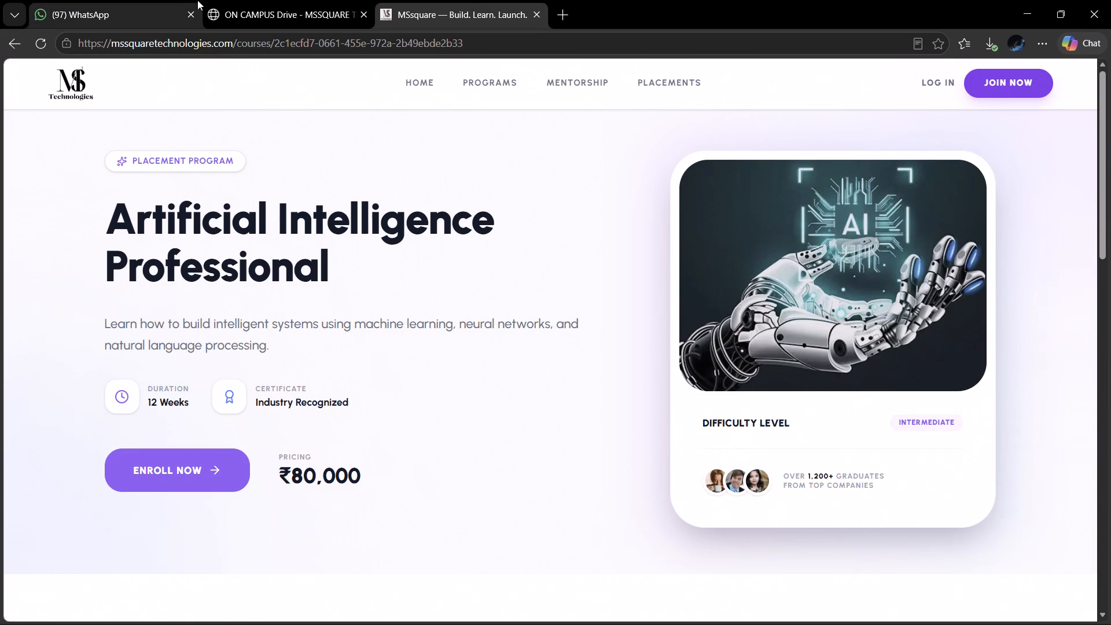
click(294, 12)
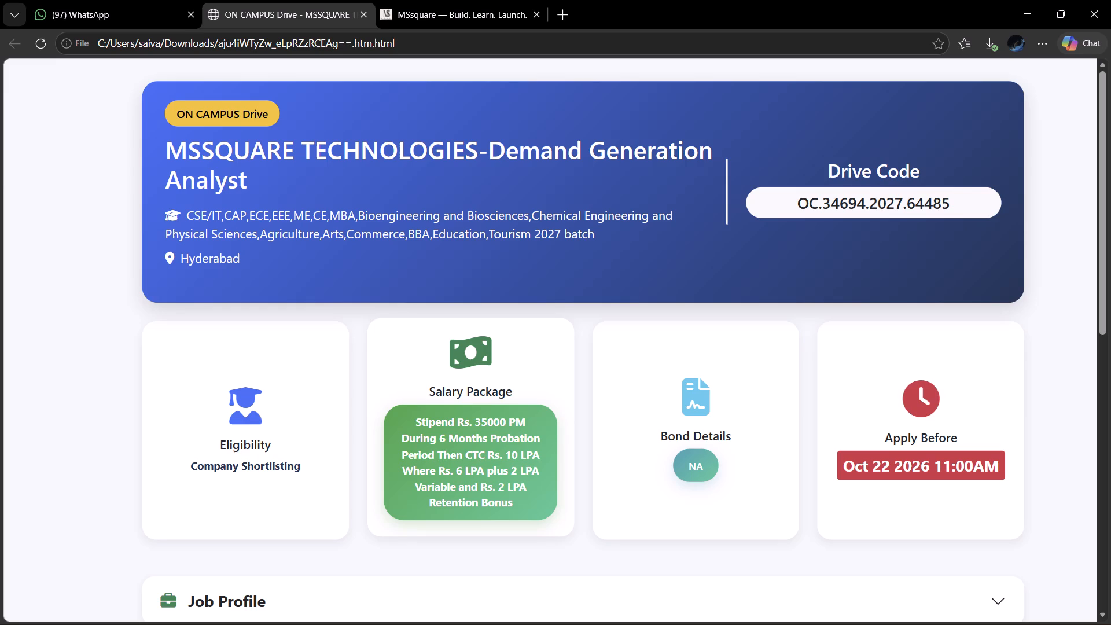
click(429, 0)
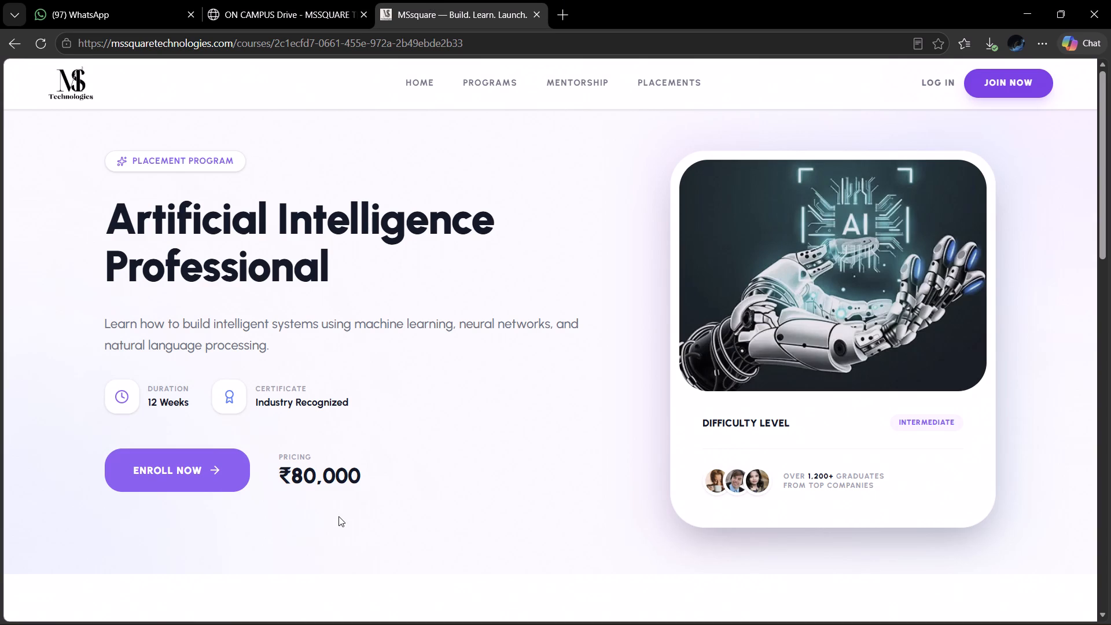
Return to the Academy courses and view the Machine Learning course's details and pricing.
click(23, 42)
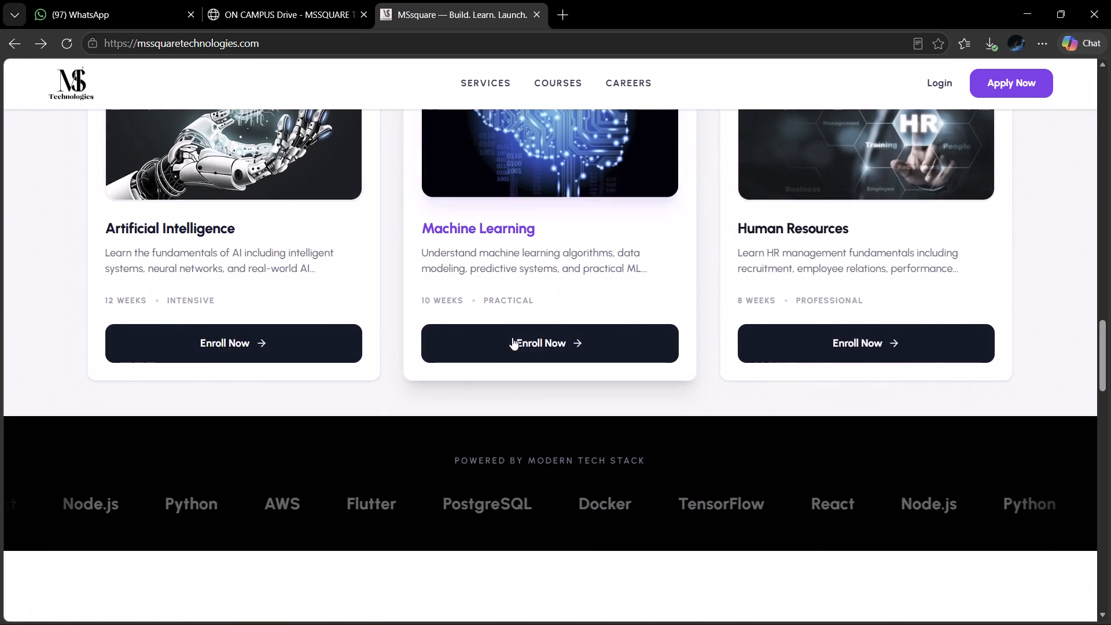
click(513, 341)
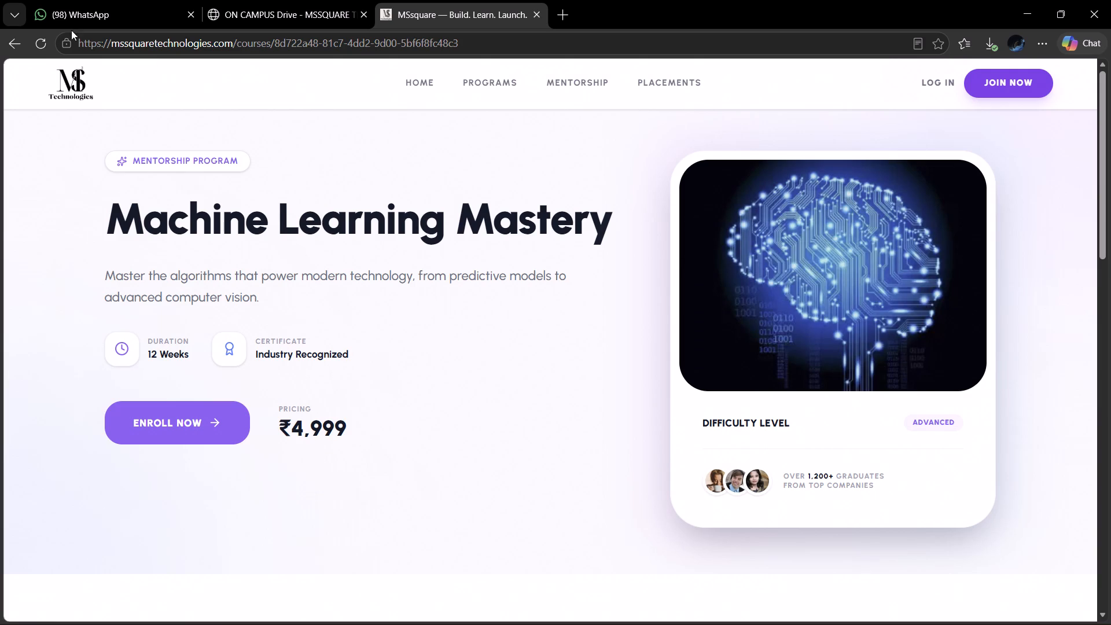
Return to the Academy courses, open the Human Resources course and try to play its preview video.
click(14, 42)
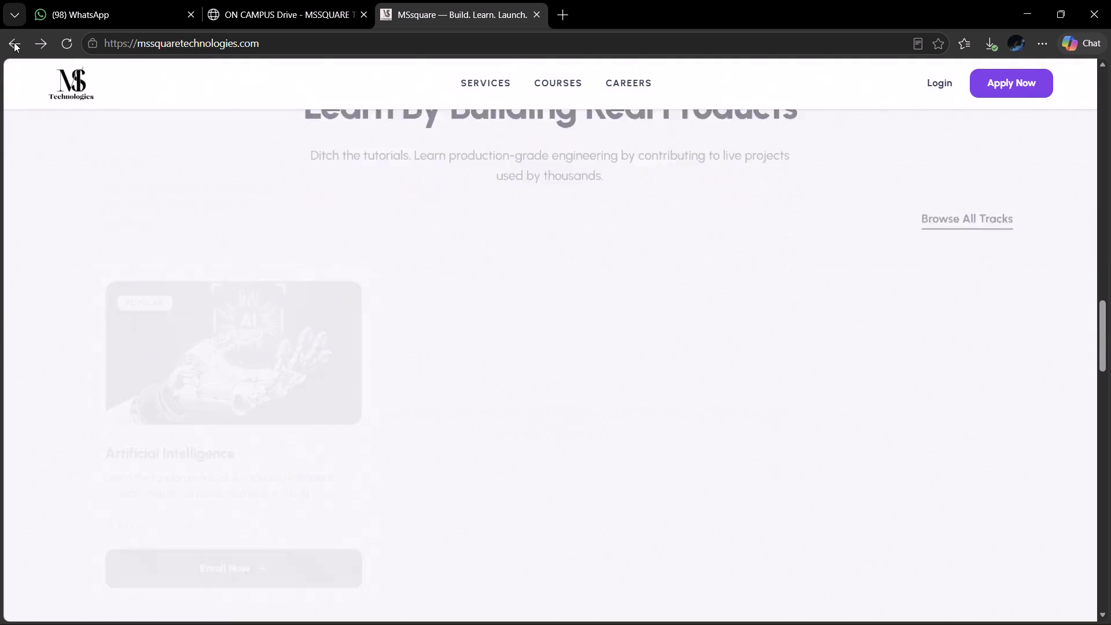
click(816, 399)
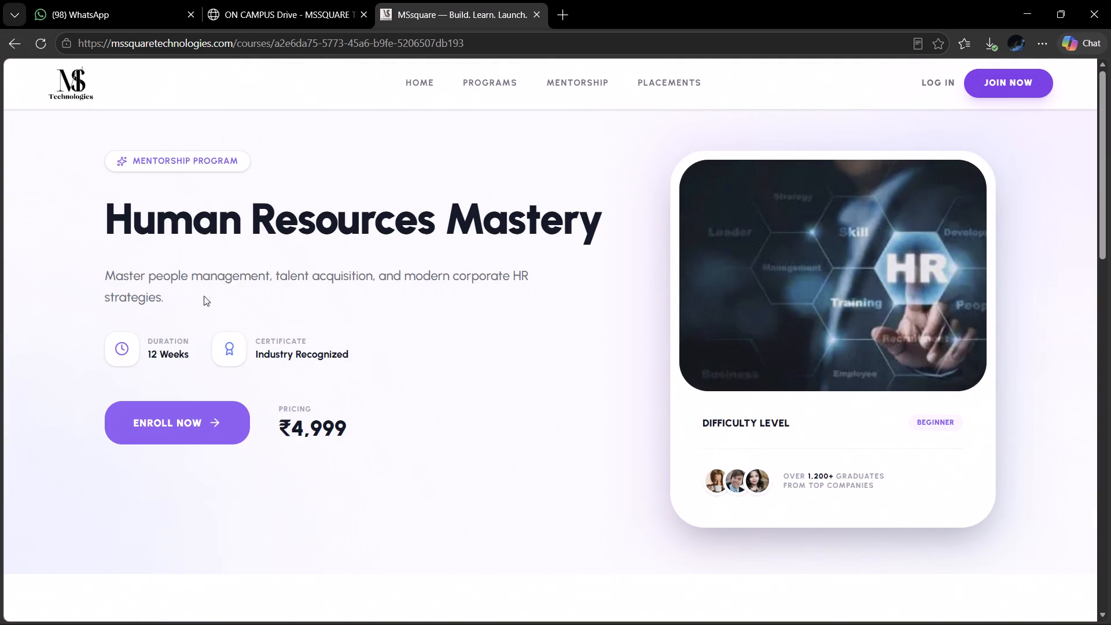
click(241, 361)
scroll(531, 469, up, 3)
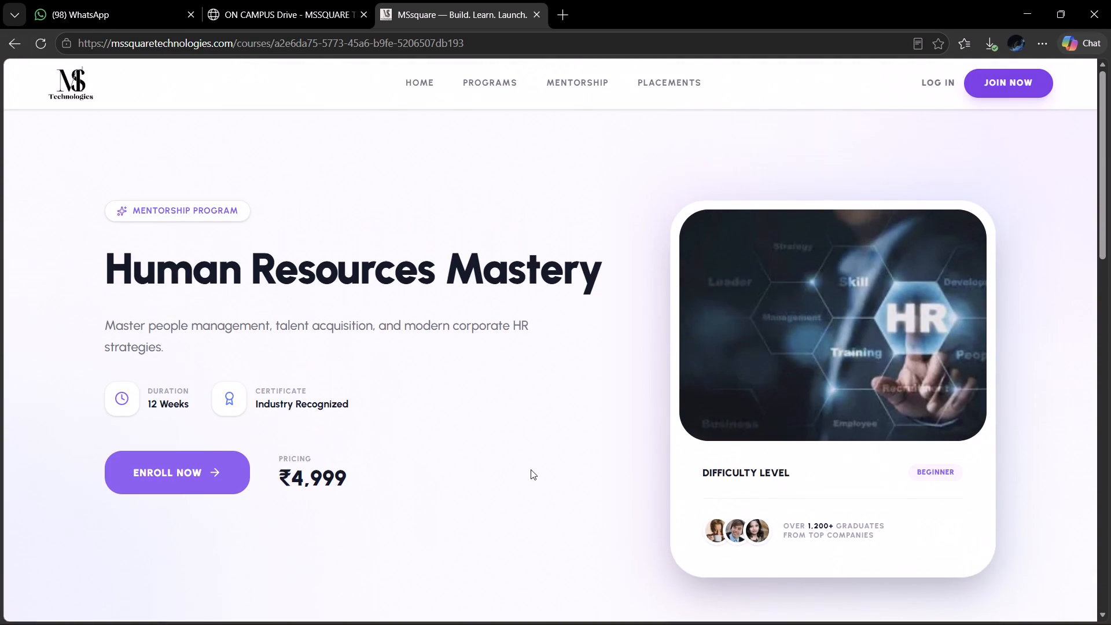
click(896, 286)
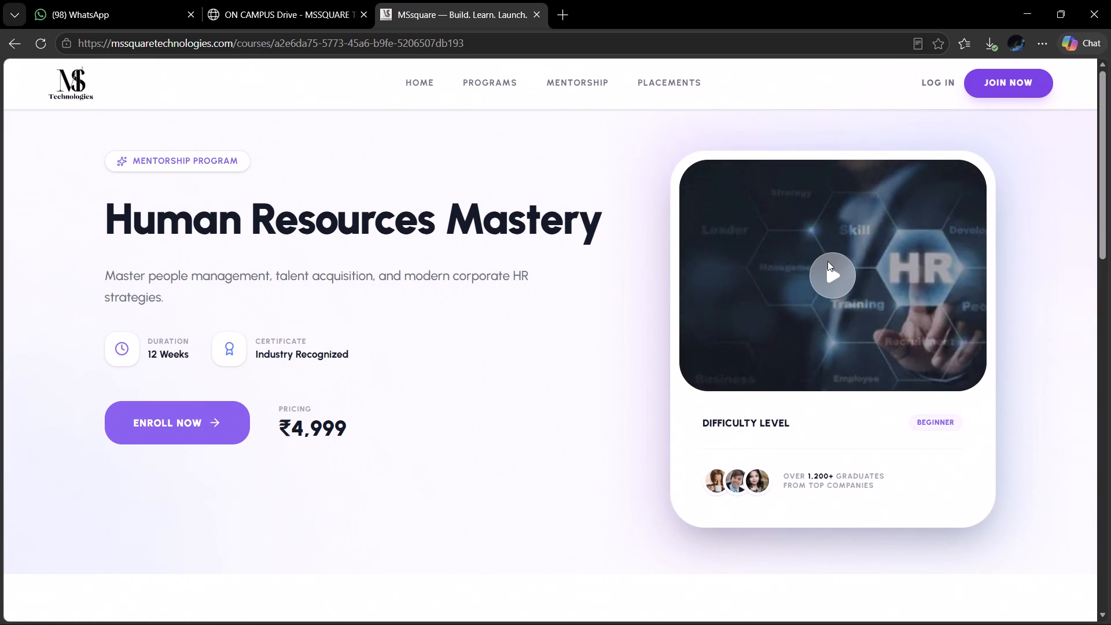
click(827, 261)
drag(828, 281, 823, 279)
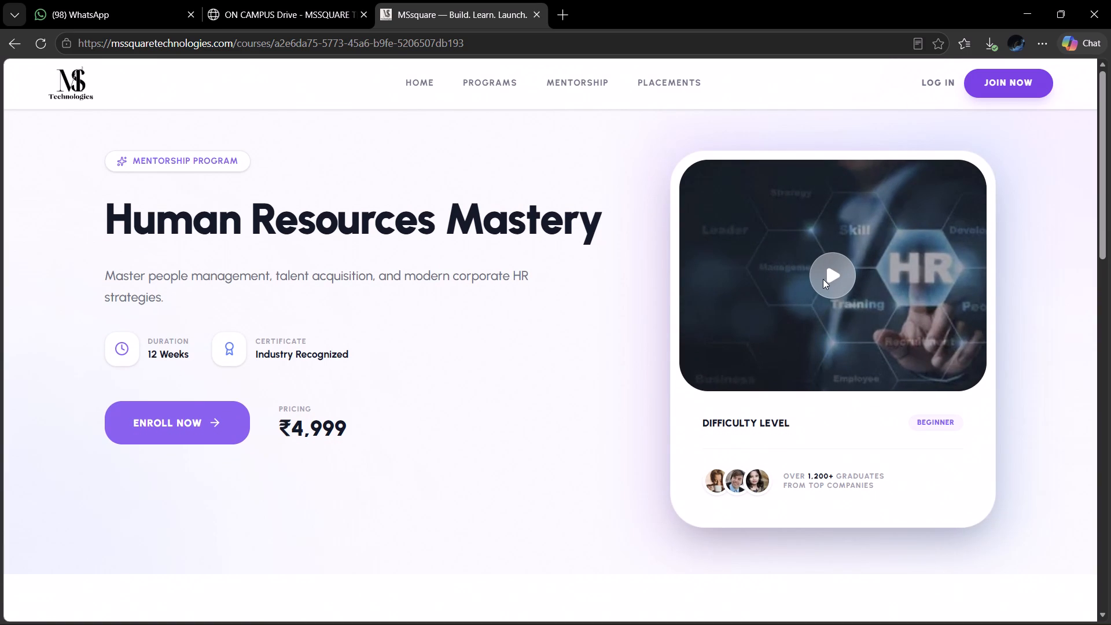
double_click(823, 279)
Open the Programs page and look through its certification, mentorship and placement program categories.
click(470, 80)
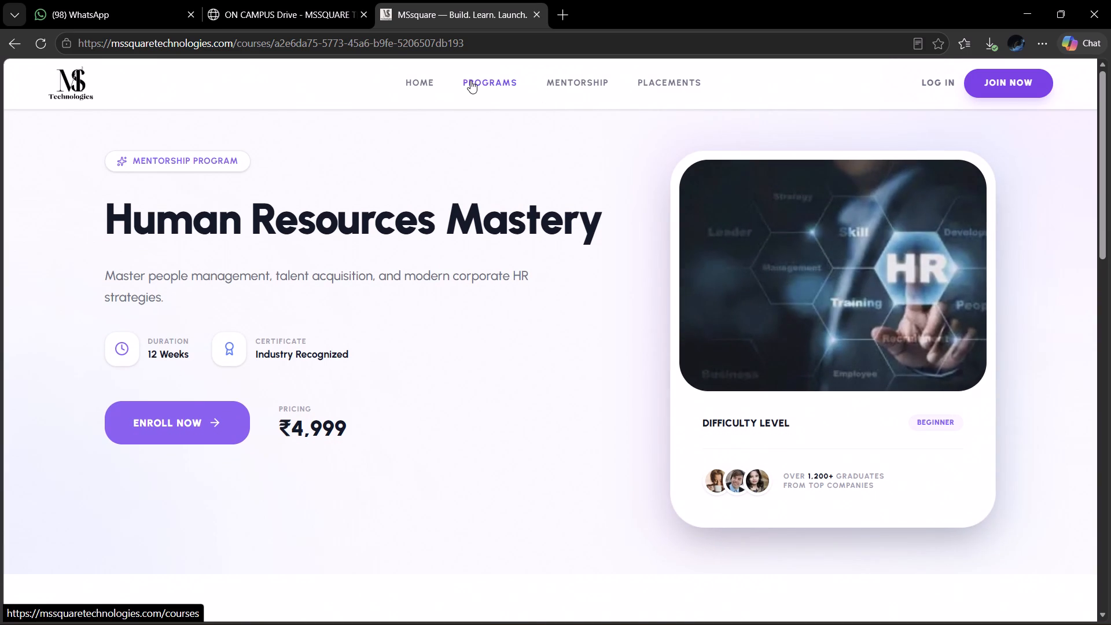
scroll(580, 289, down, 4)
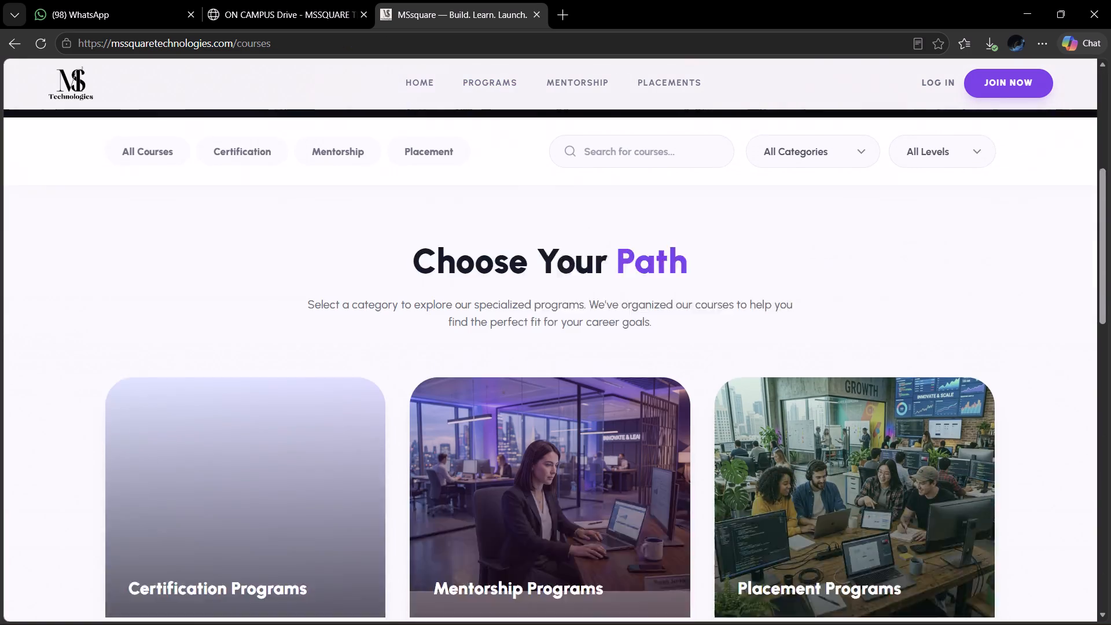
scroll(580, 289, down, 2)
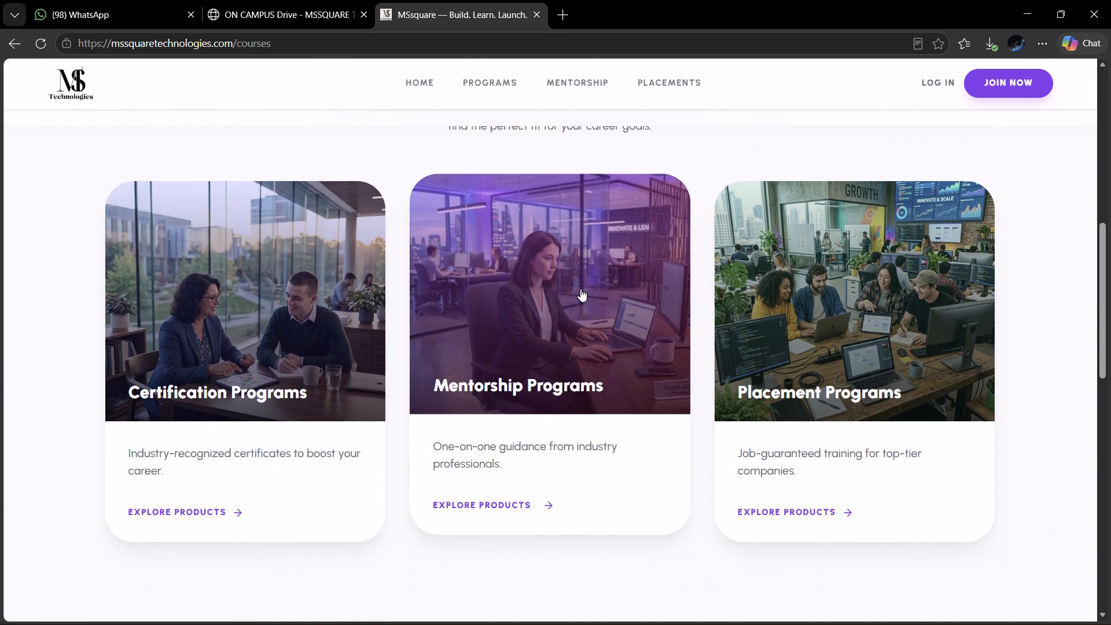
scroll(580, 289, down, 2)
scroll(580, 289, up, 5)
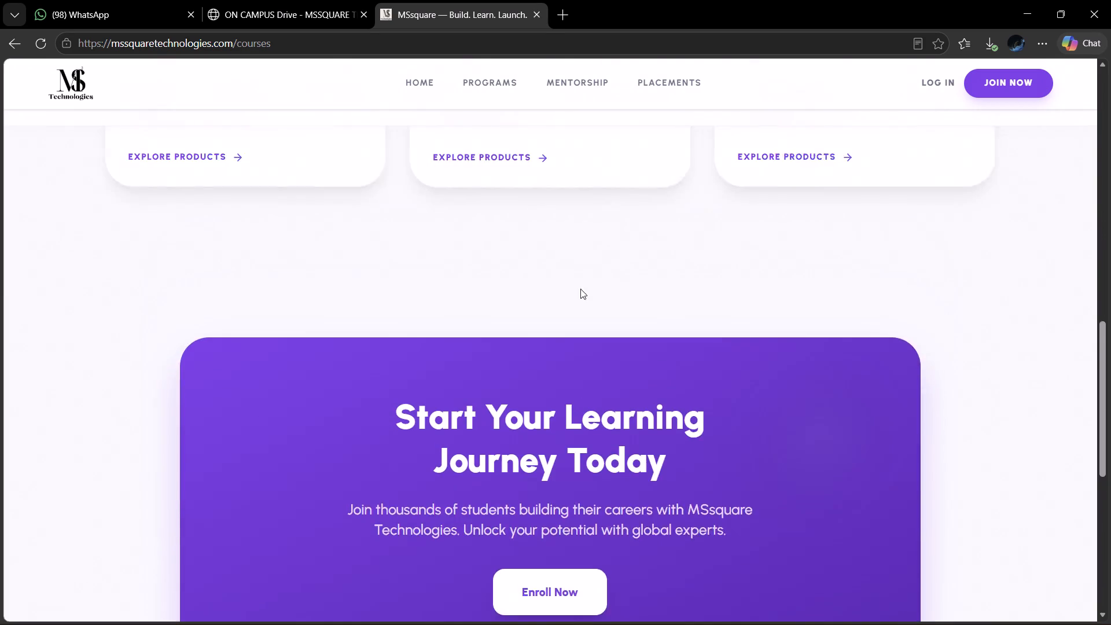
Open the Mentorship programs and look through the listed courses, their levels and starting prices.
click(587, 75)
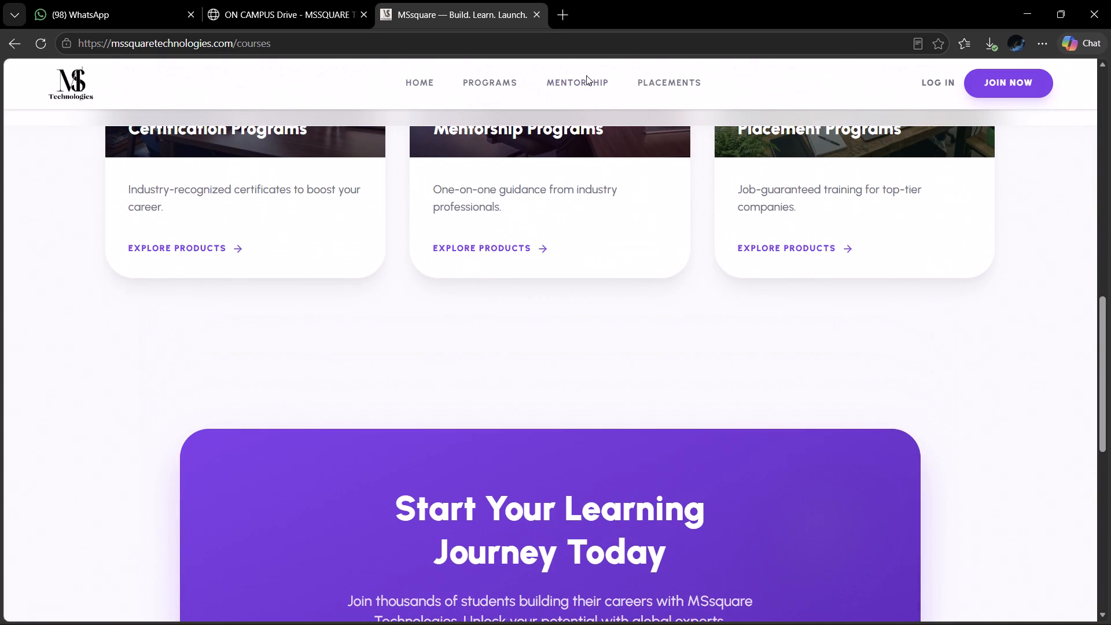
click(586, 75)
click(566, 78)
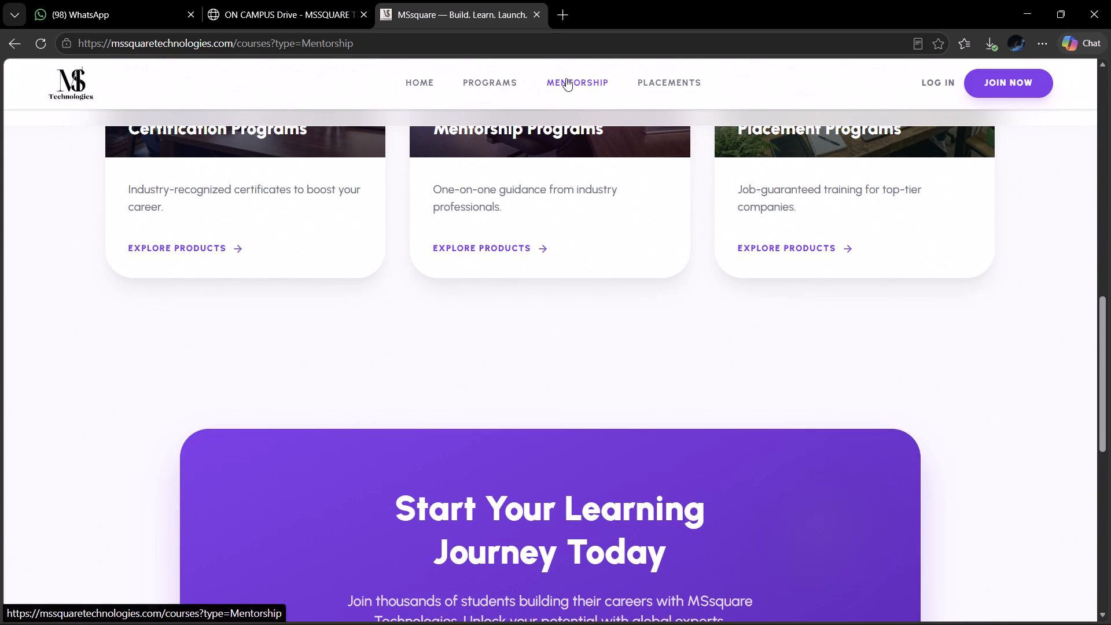
scroll(559, 281, down, 5)
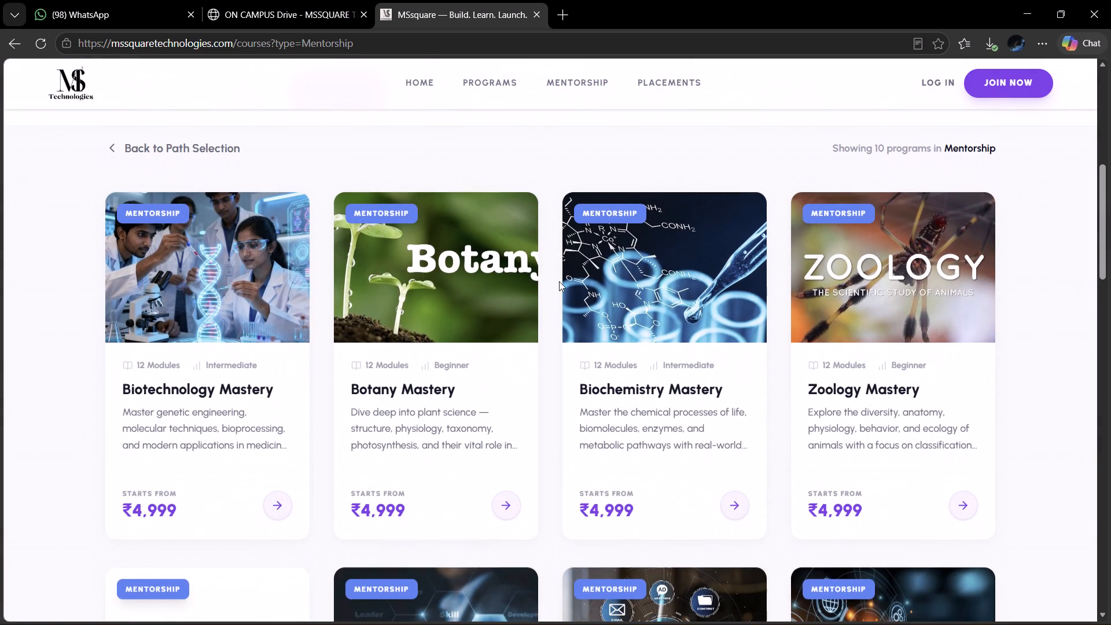
scroll(559, 281, down, 1)
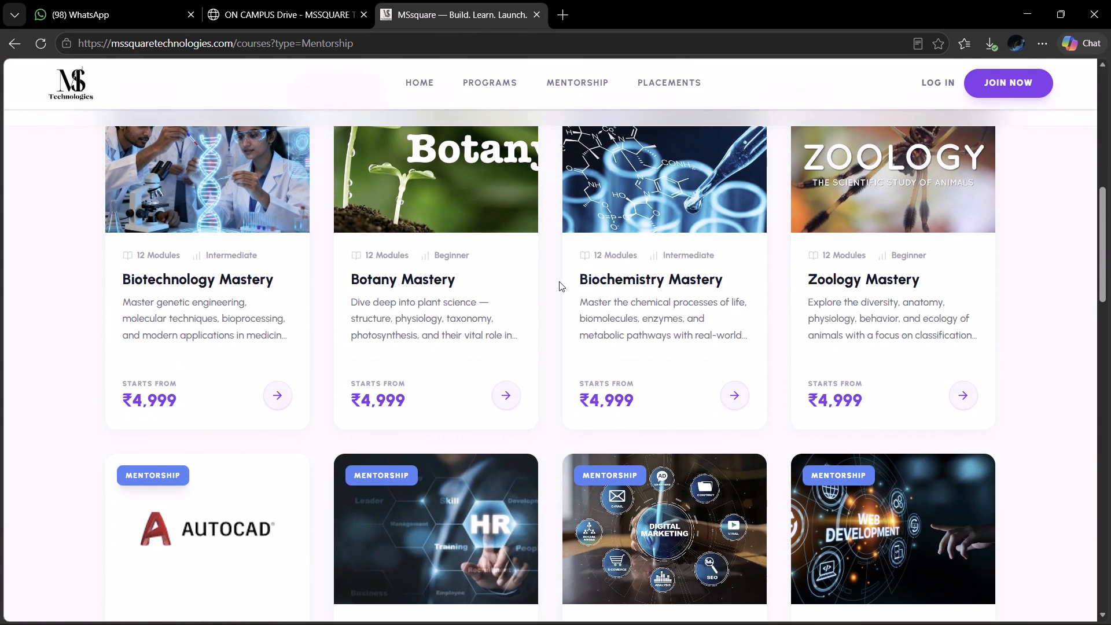
Look further through the Mentorship courses listed below the Biotechnology, Botany, Biochemistry and Zoology Mastery courses.
scroll(559, 281, down, 3)
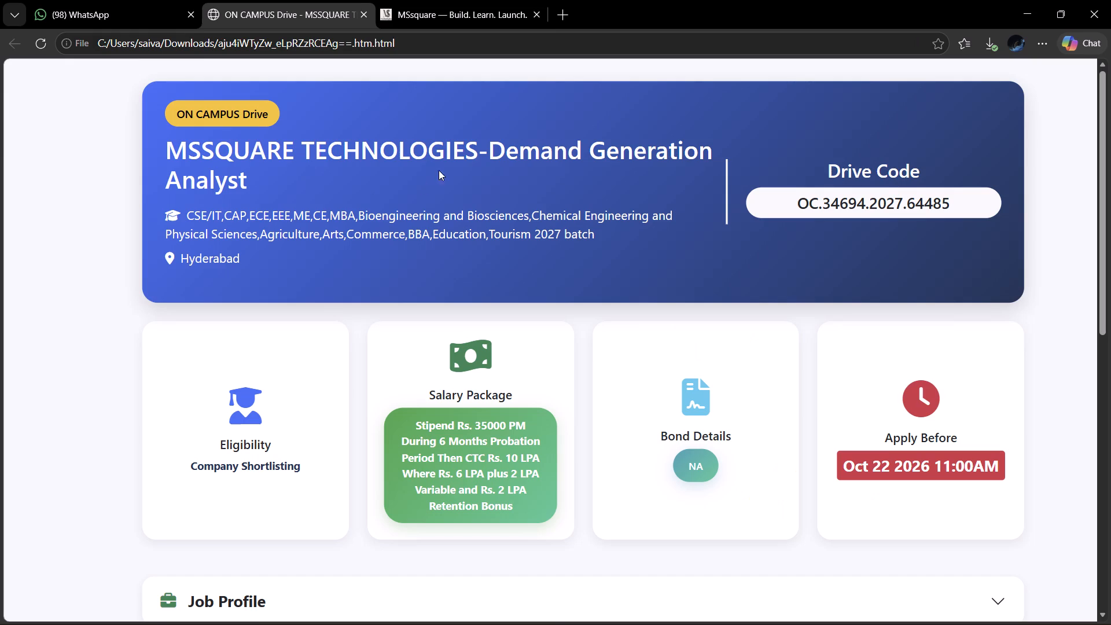
Expand the campus drive's Pre-Requirements section and read its document, dress code and eligibility notes.
scroll(505, 429, down, 6)
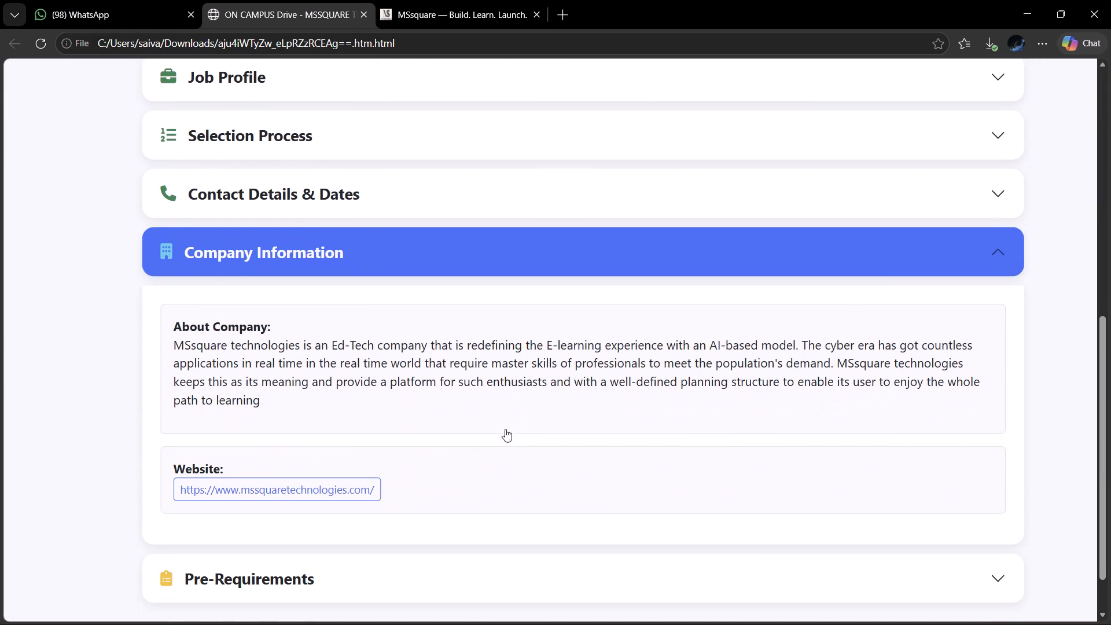
scroll(505, 429, down, 2)
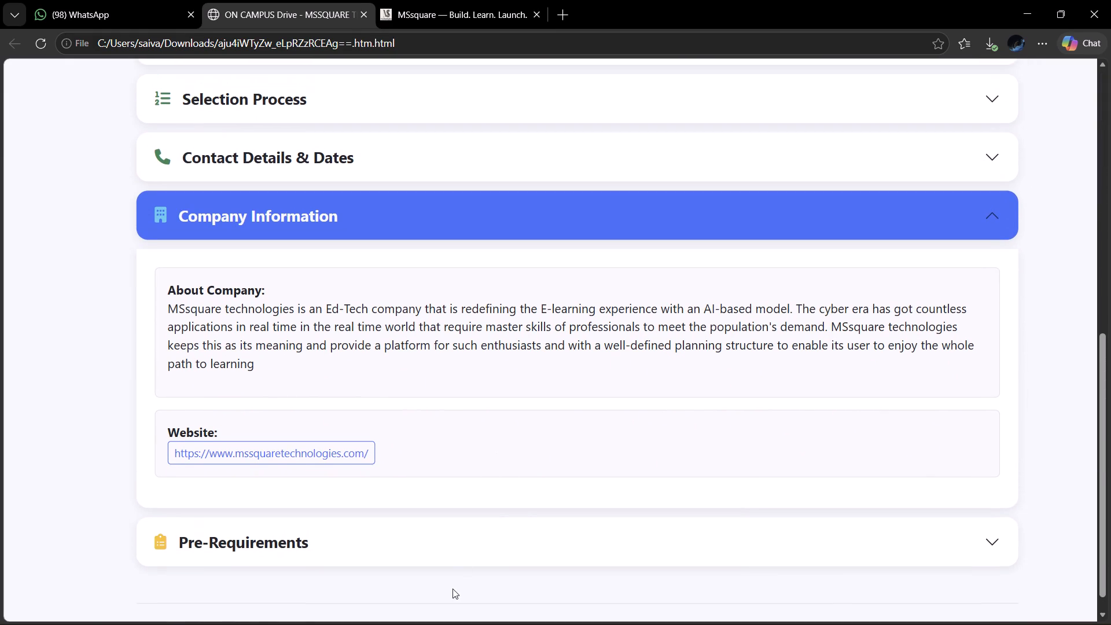
click(471, 528)
scroll(471, 528, down, 2)
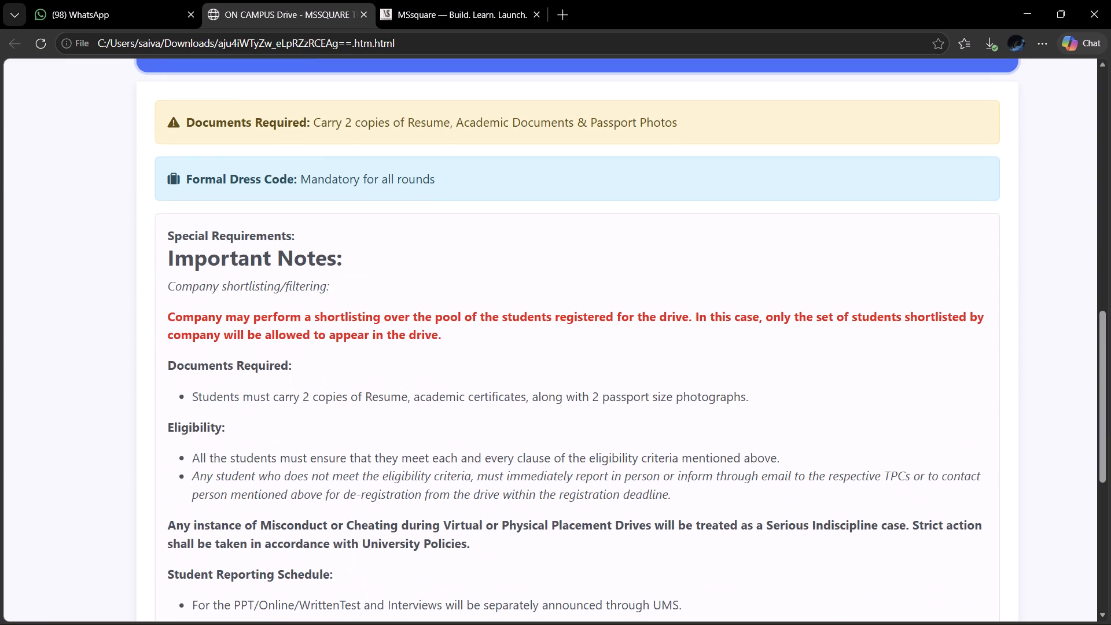
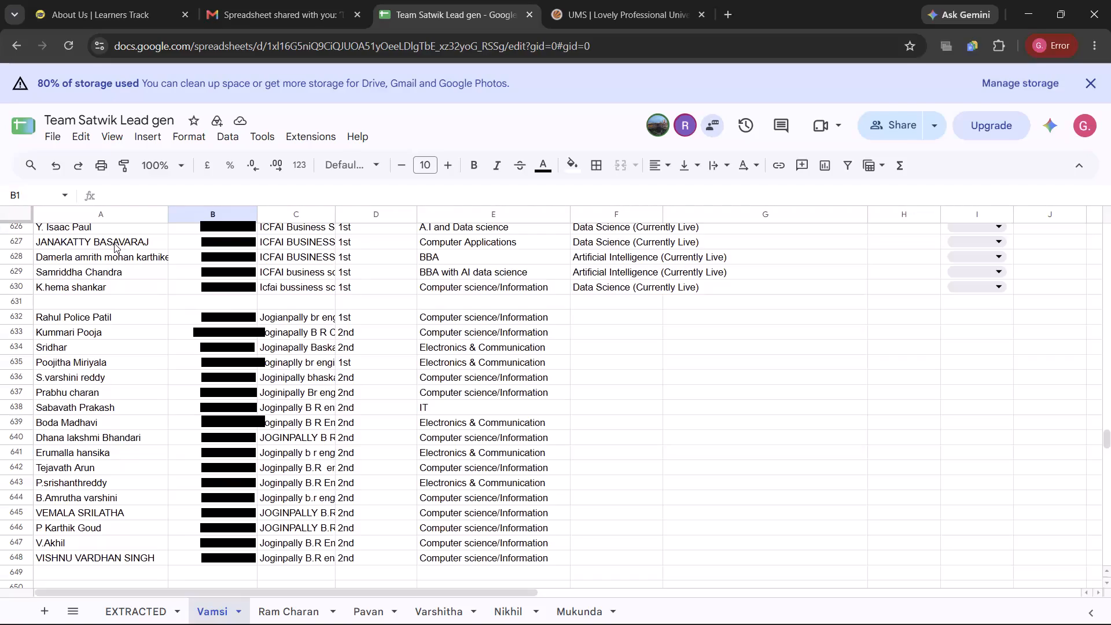
Select the student name cell A627 on the Vamsi sheet of the Team Satwik Lead gen spreadsheet.
click(114, 243)
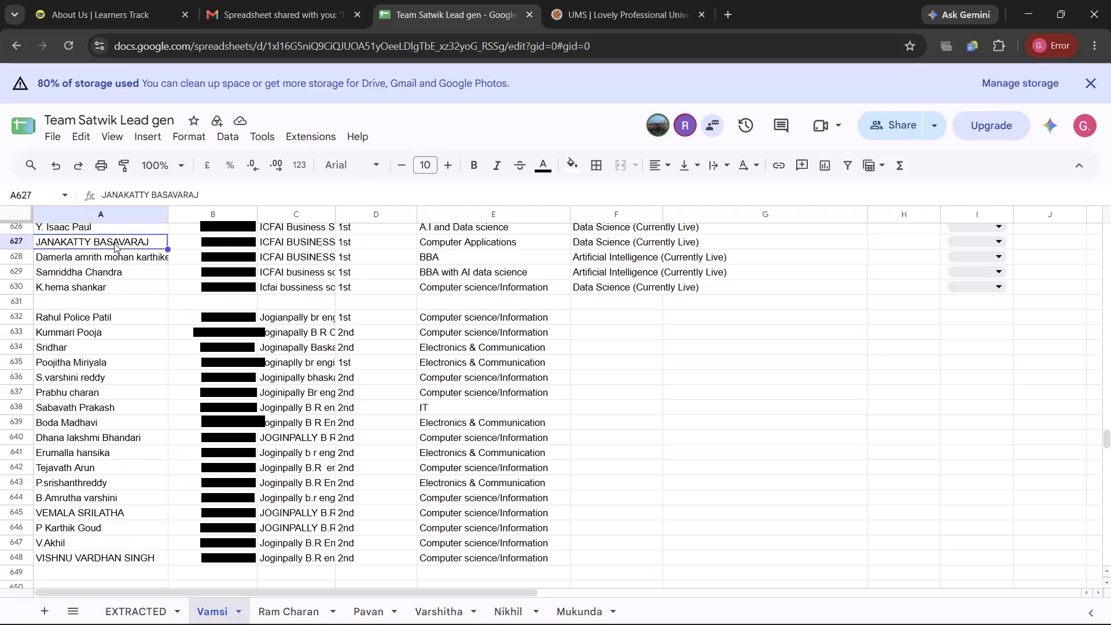
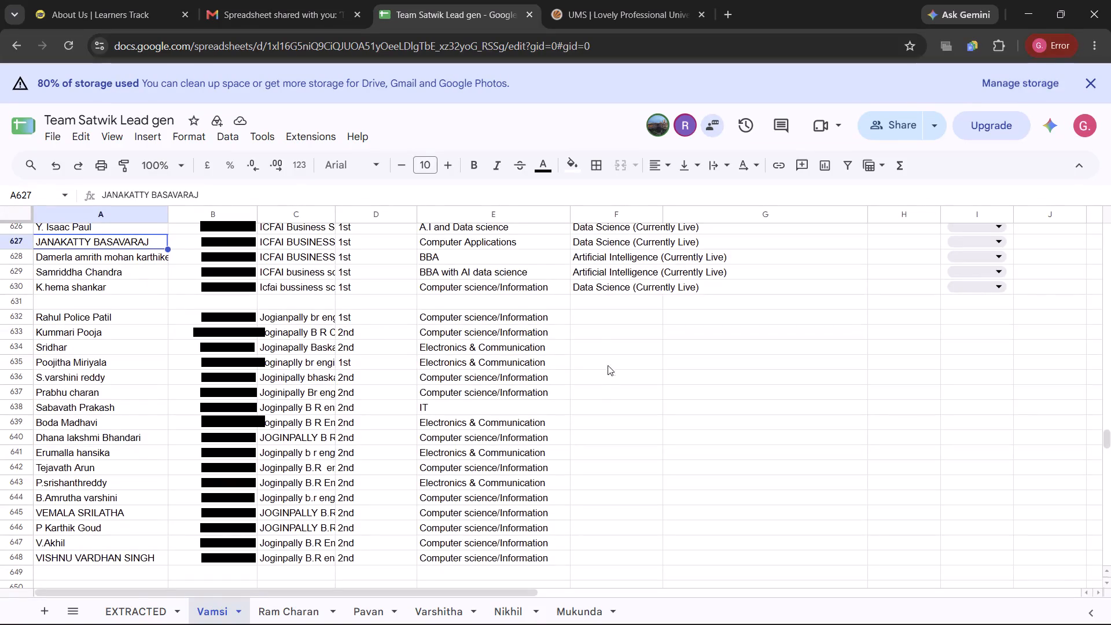
Enter "ni" in cell F632, in the first student row of the Joginpally college group on the Vamsi sheet.
click(605, 314)
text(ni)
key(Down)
Move along row 633, the next student's record, to its college cell C633.
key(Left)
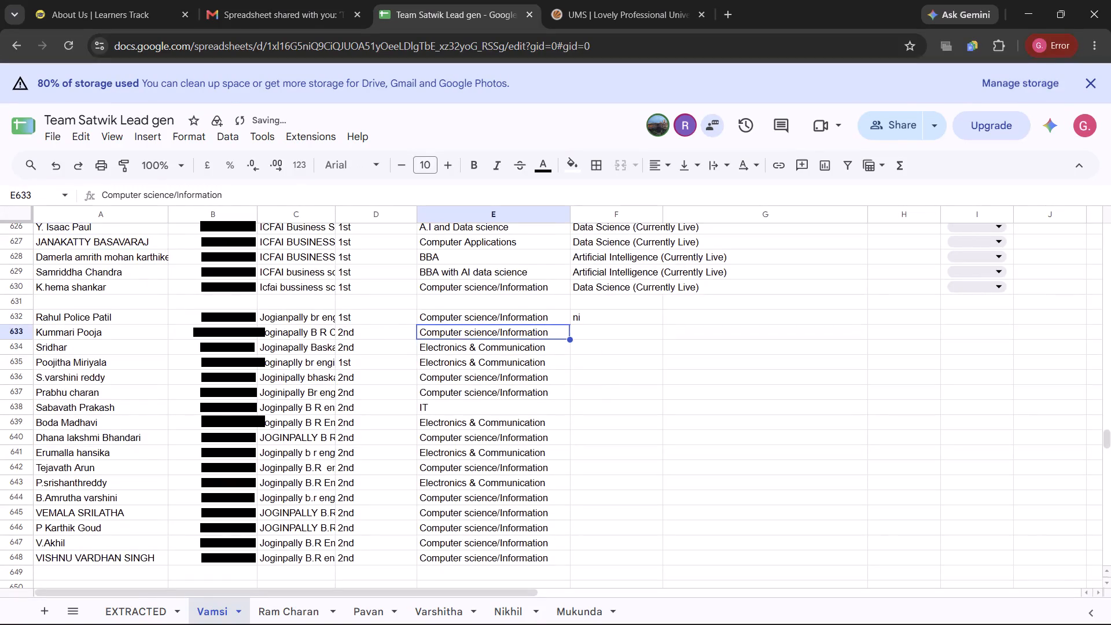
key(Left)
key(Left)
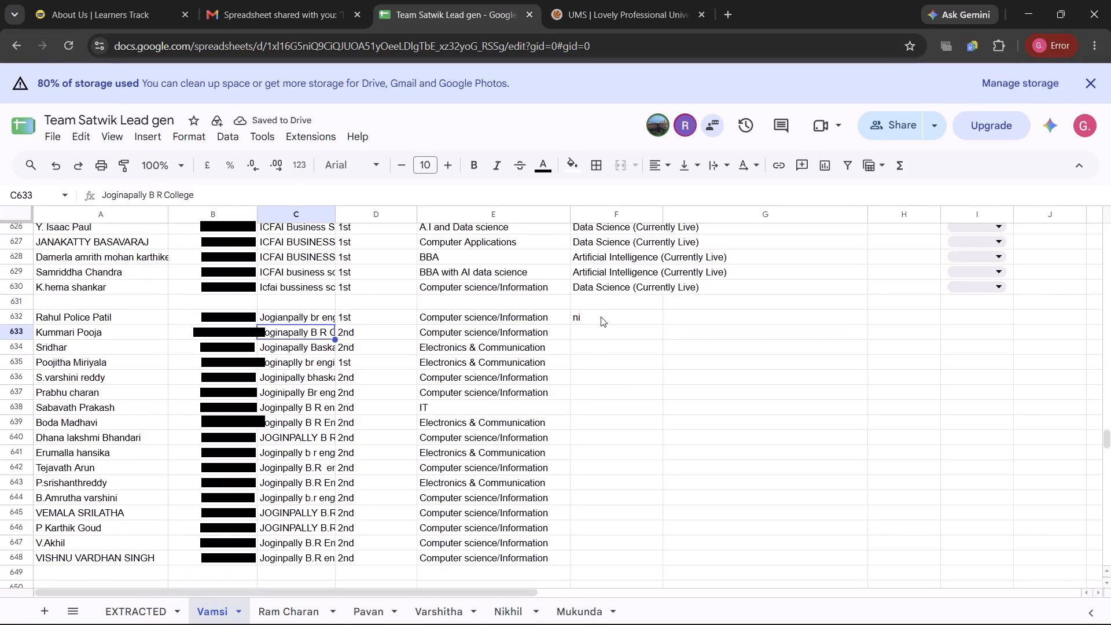
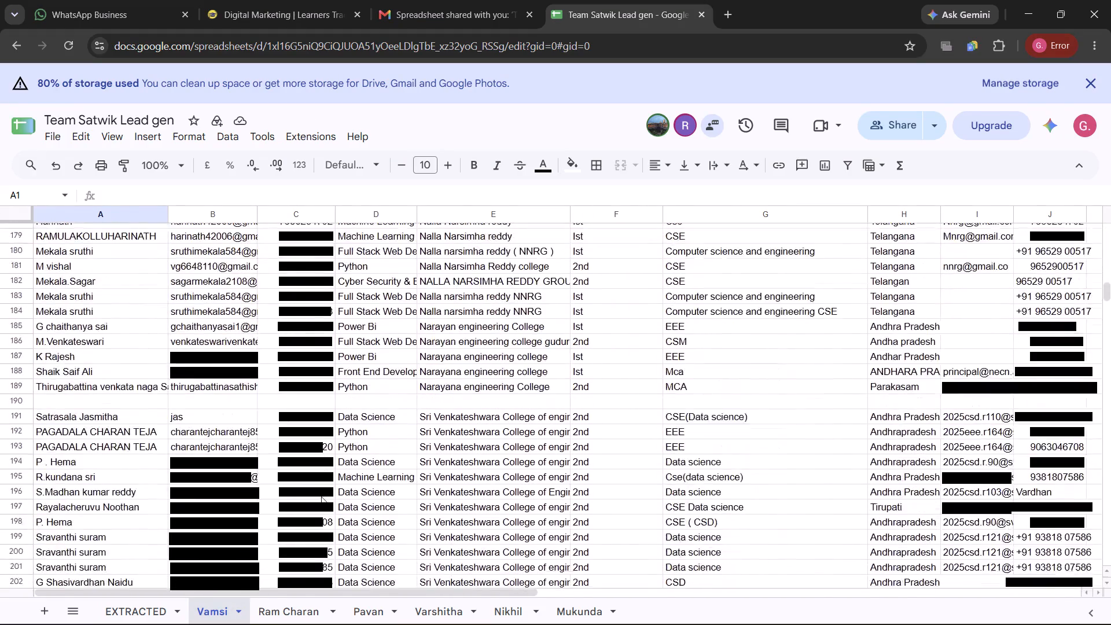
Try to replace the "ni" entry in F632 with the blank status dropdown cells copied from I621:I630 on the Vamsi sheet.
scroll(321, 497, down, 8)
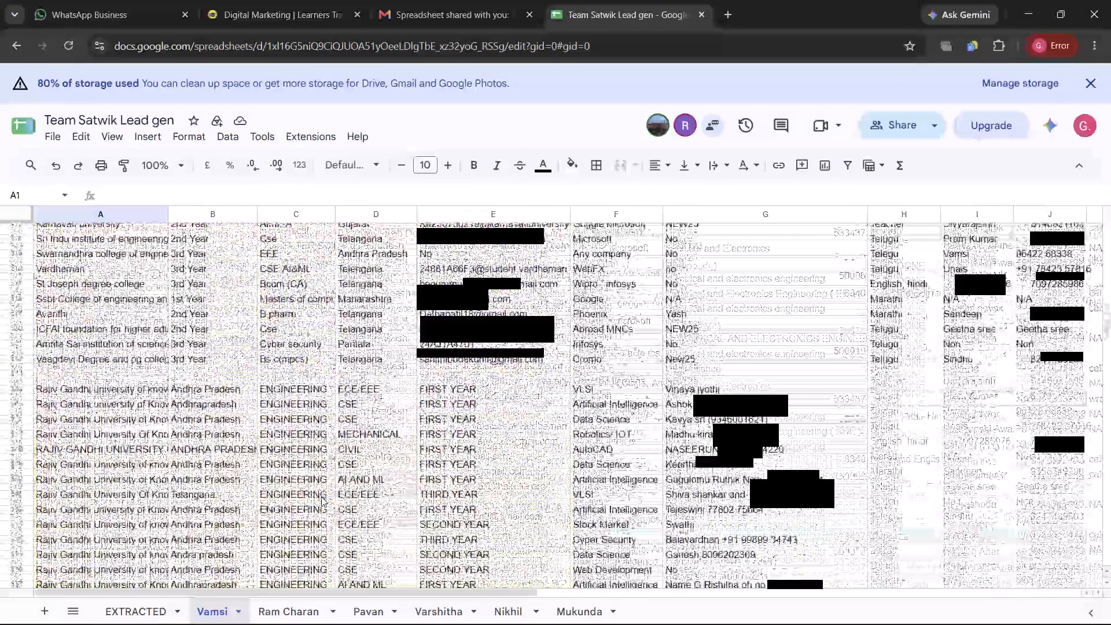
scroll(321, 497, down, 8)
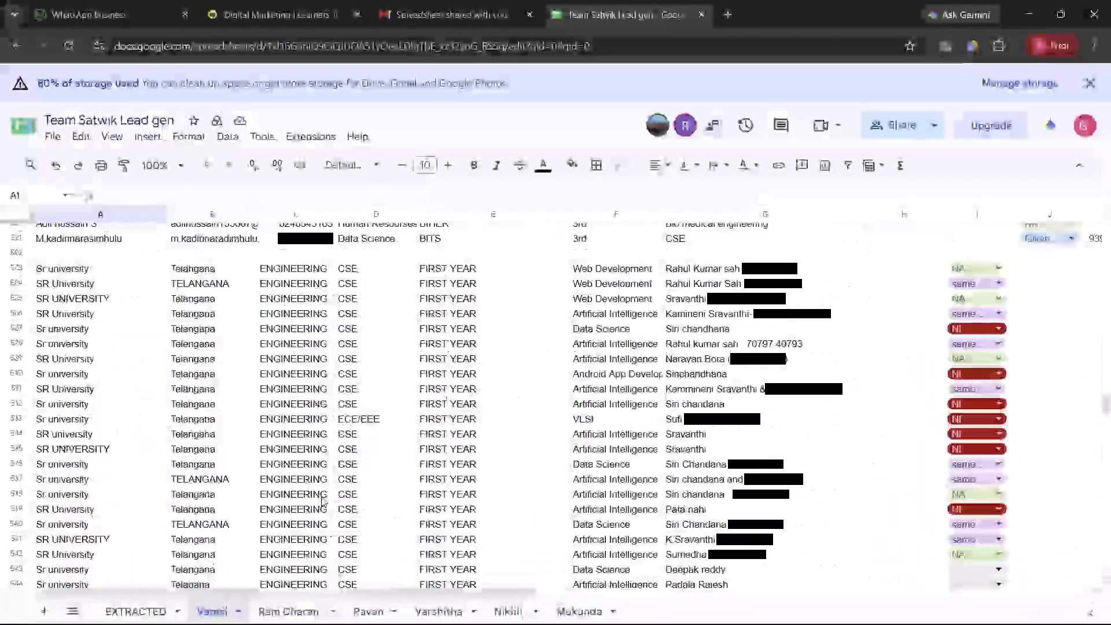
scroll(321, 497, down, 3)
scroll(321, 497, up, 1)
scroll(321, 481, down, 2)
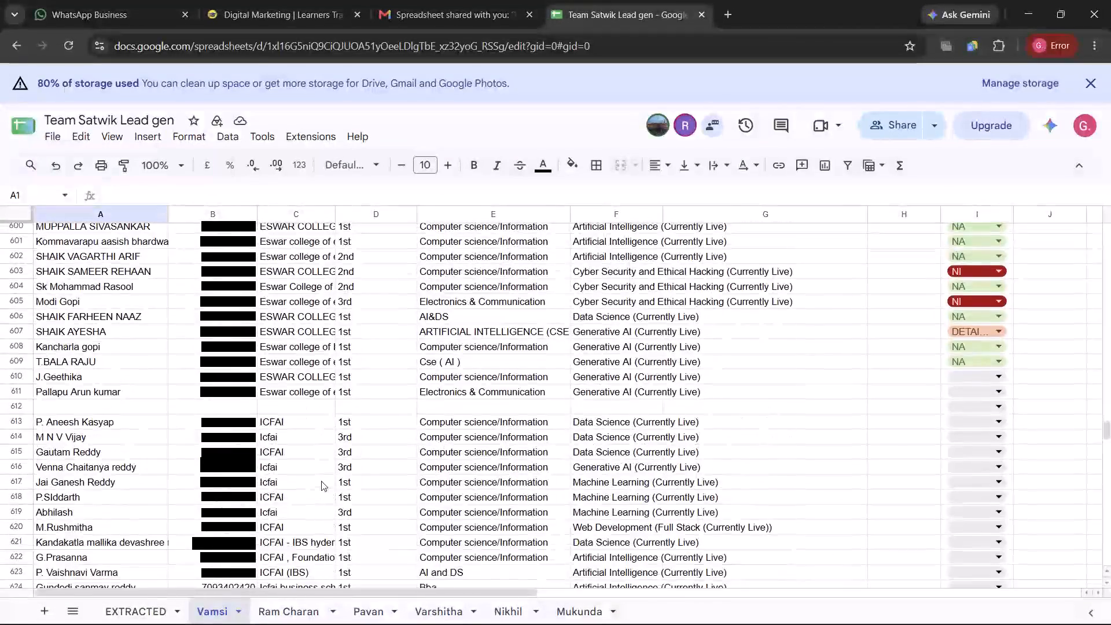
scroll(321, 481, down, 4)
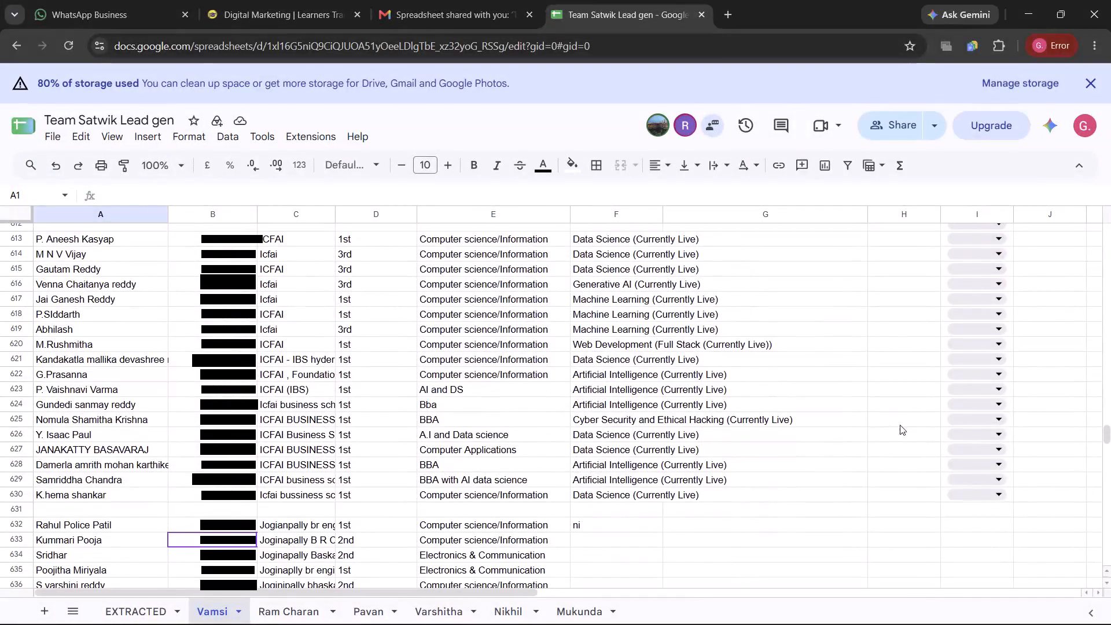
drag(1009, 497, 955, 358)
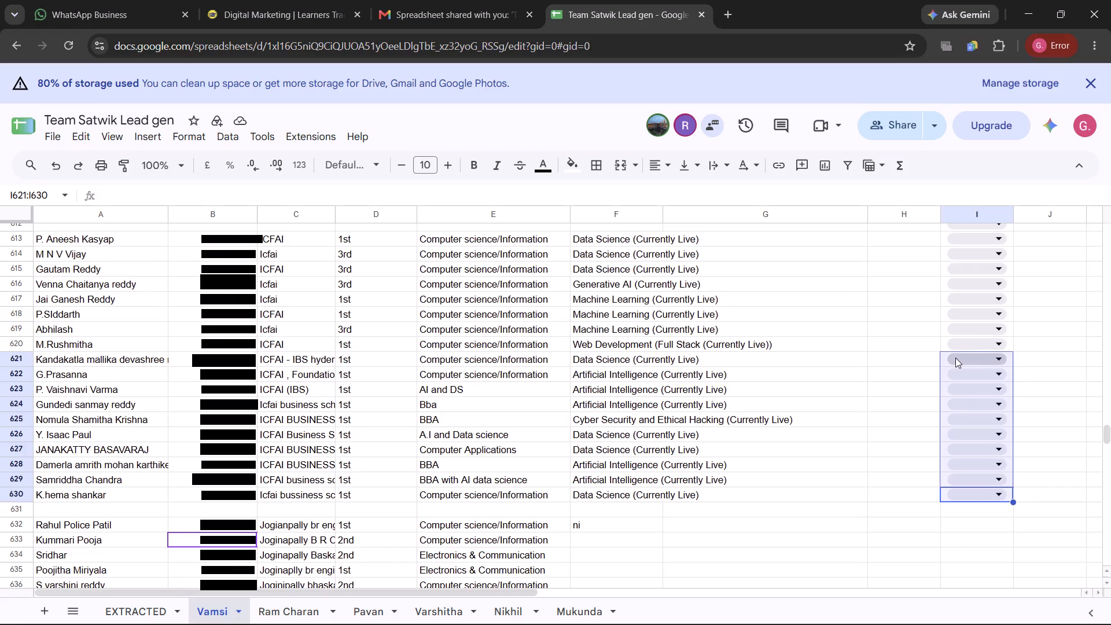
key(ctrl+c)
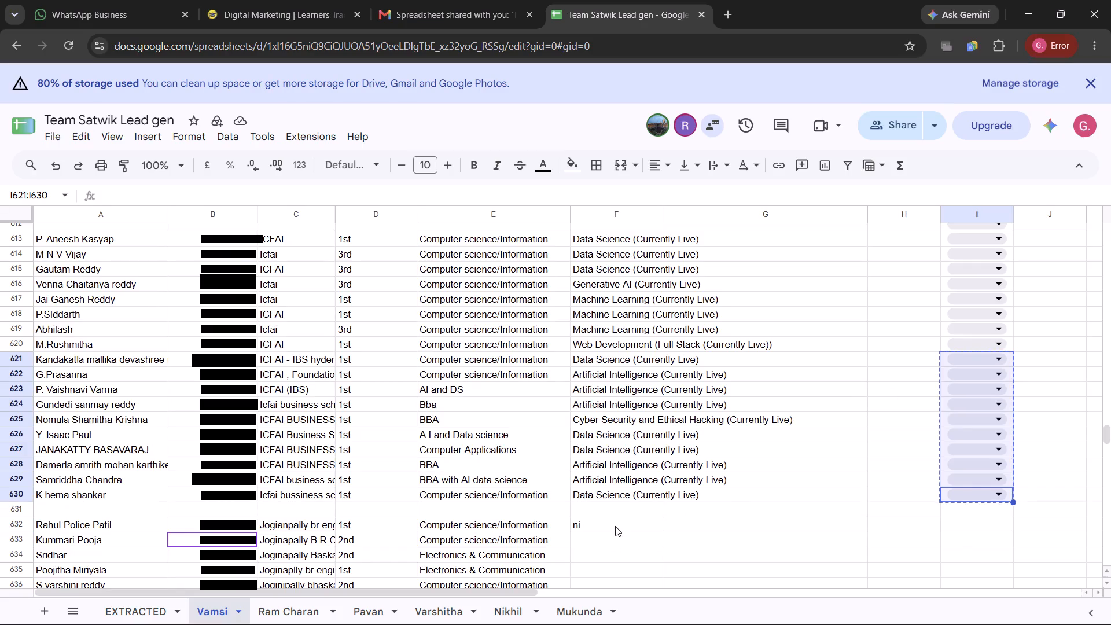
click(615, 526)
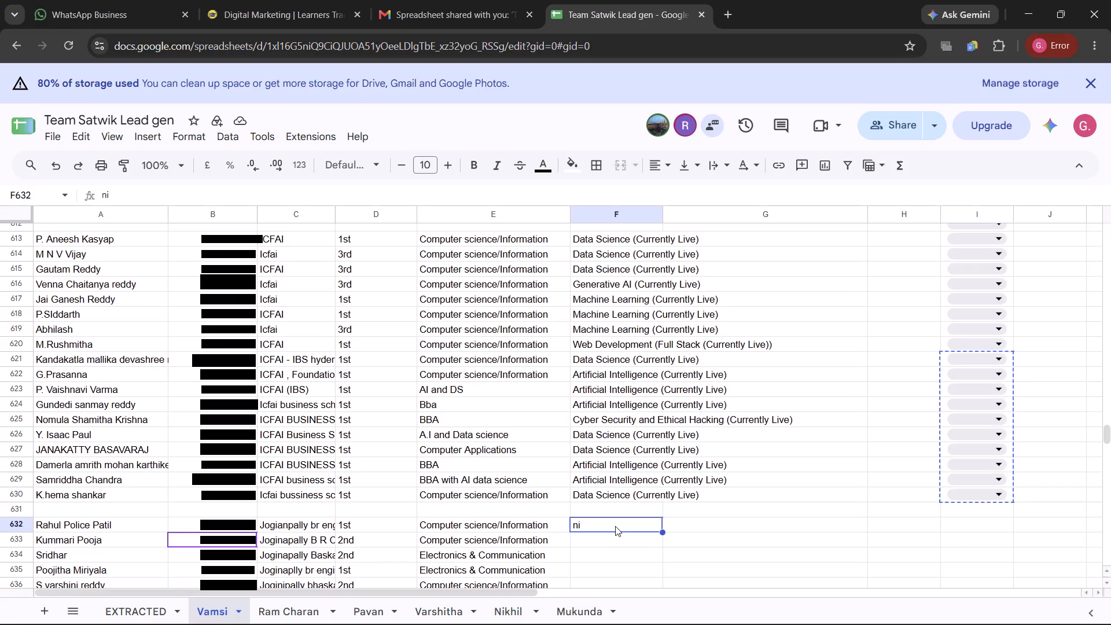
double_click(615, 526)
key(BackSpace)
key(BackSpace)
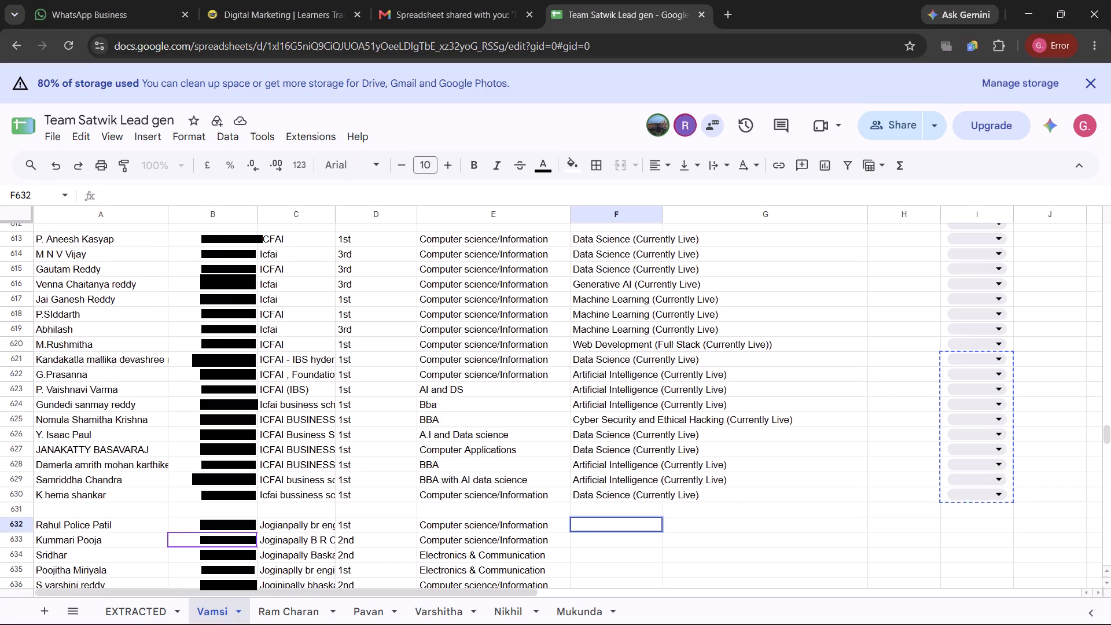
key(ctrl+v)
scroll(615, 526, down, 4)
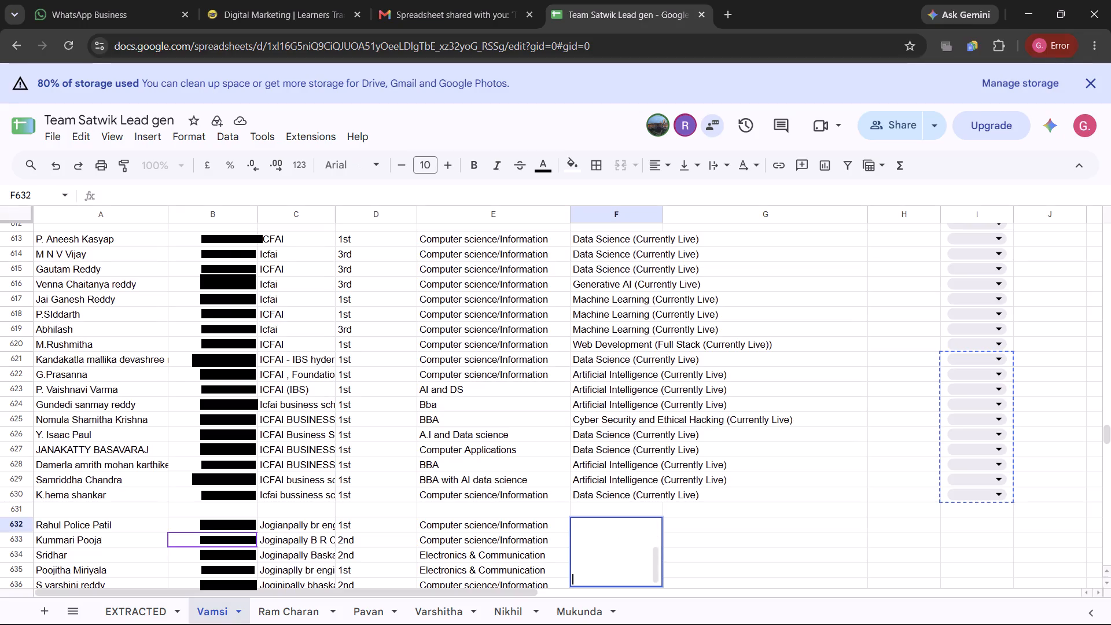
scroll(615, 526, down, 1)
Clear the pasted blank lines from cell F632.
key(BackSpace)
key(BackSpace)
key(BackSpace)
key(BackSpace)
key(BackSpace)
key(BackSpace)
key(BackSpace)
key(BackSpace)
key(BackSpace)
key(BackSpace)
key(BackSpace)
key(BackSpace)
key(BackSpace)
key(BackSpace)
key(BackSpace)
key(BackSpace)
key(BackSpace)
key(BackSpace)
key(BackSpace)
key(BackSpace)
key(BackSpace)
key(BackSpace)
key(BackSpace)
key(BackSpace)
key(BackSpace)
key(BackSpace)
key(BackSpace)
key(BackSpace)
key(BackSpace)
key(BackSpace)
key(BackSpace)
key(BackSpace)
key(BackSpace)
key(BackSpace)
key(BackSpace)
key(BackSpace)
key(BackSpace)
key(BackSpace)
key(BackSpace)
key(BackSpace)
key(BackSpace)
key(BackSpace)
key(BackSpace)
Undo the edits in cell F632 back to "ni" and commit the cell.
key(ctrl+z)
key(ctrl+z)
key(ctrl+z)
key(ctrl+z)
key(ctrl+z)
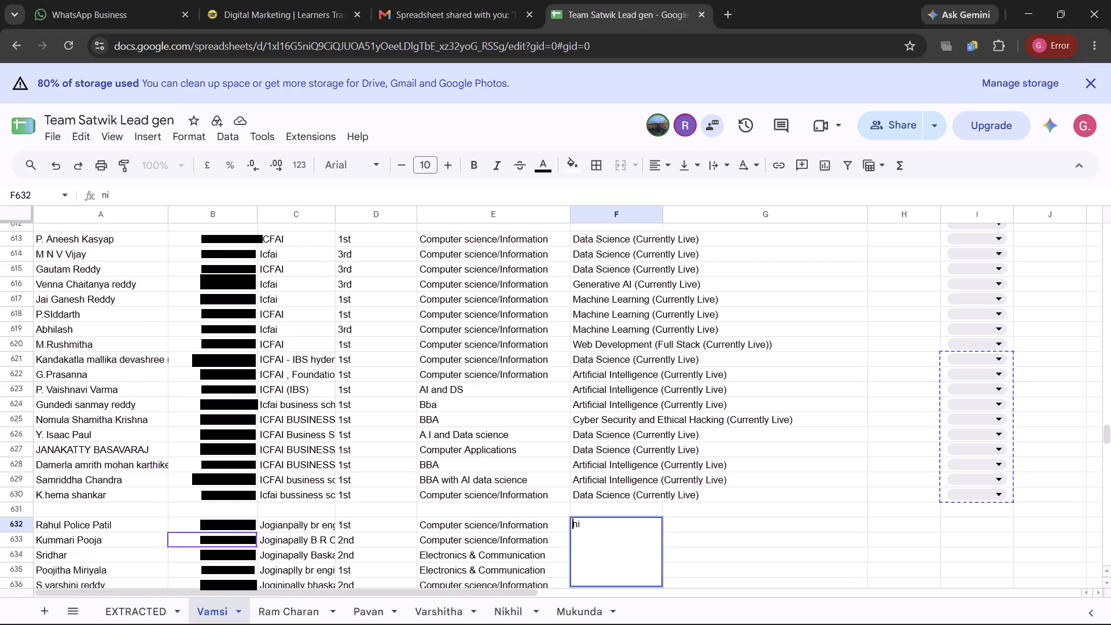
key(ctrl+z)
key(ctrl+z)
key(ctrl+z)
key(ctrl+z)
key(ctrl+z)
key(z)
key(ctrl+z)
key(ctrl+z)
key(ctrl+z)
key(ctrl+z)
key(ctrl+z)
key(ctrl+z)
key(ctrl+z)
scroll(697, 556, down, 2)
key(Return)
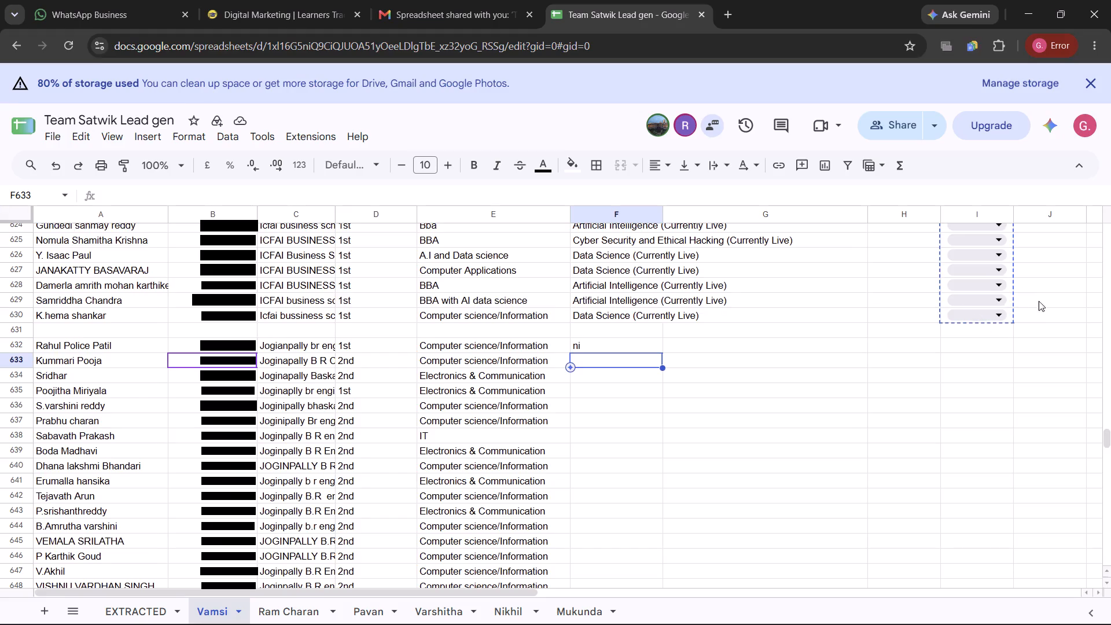
Copy the blank cell F633 into J631.
key(ctrl+c)
click(1021, 330)
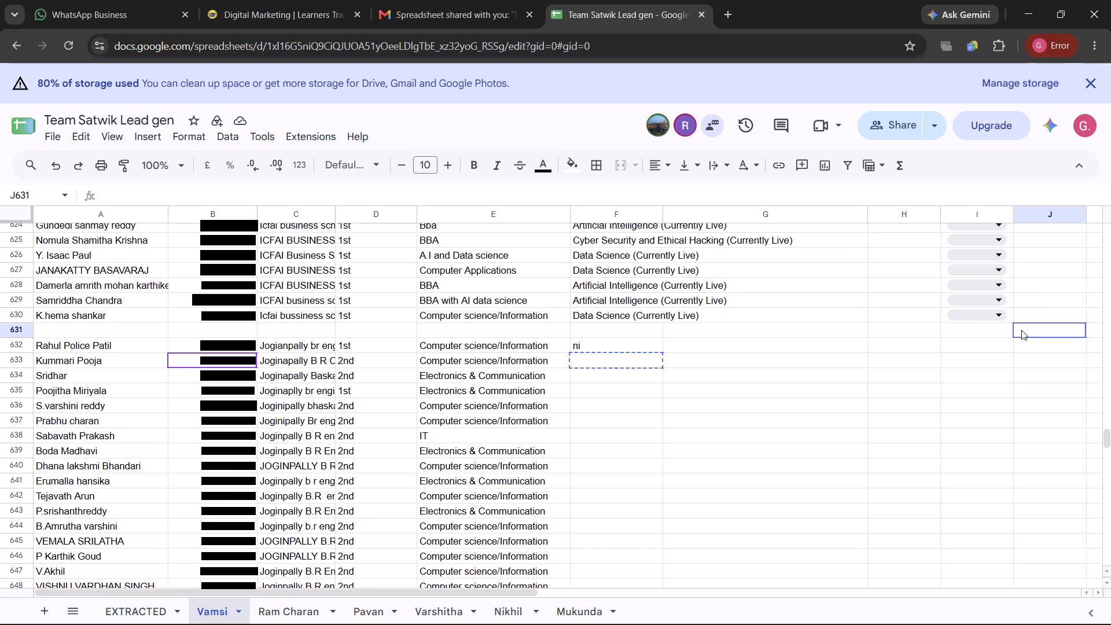
key(ctrl+v)
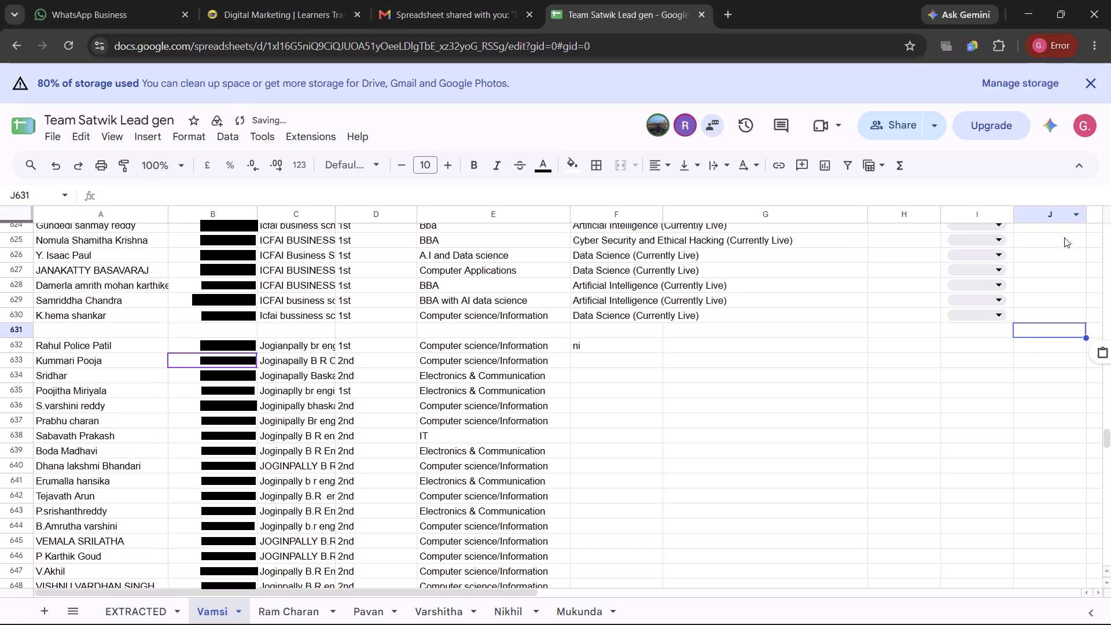
Open the status choices for the ICFAI lead in cell I630.
click(972, 317)
click(1005, 307)
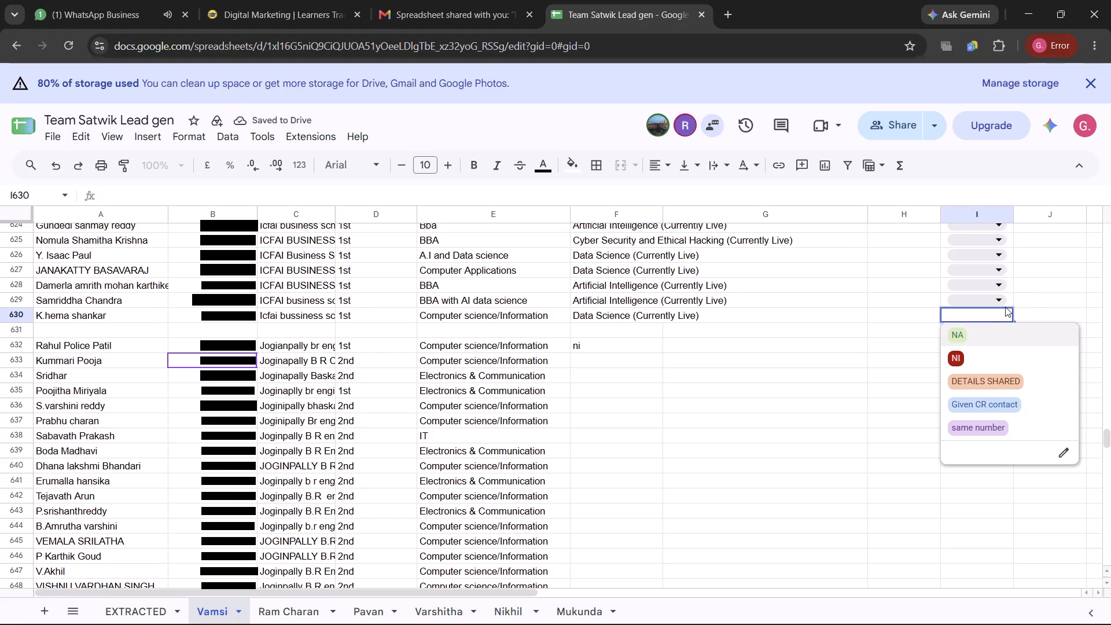
Copy the blank status dropdown cells I616:I630 from the ICFAI leads.
scroll(1005, 307, up, 3)
scroll(891, 289, up, 3)
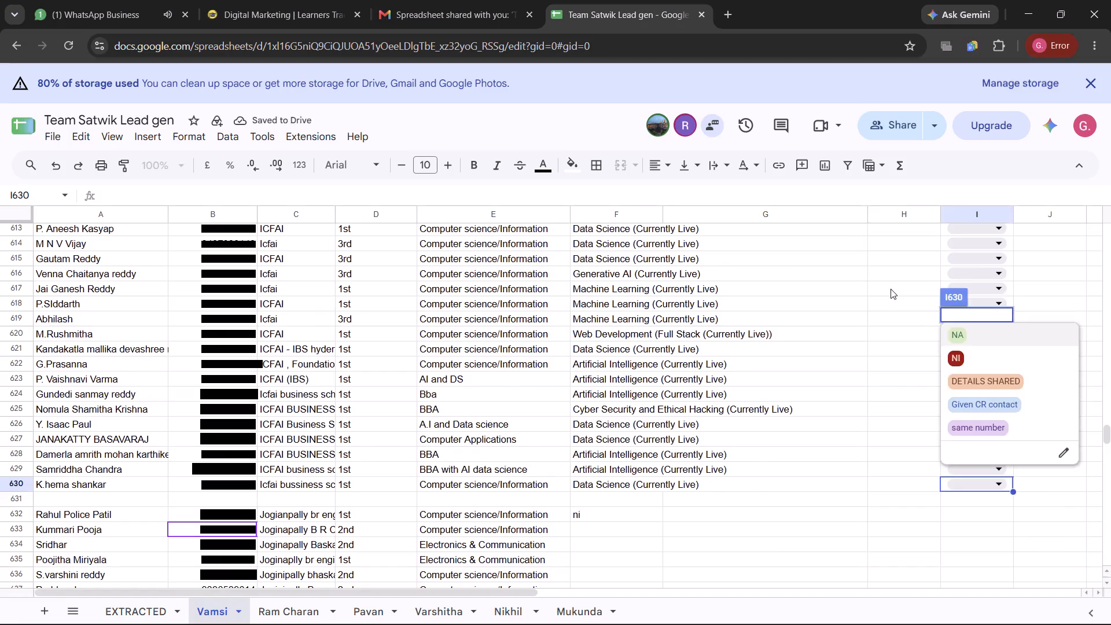
click(891, 289)
drag(943, 275, 958, 375)
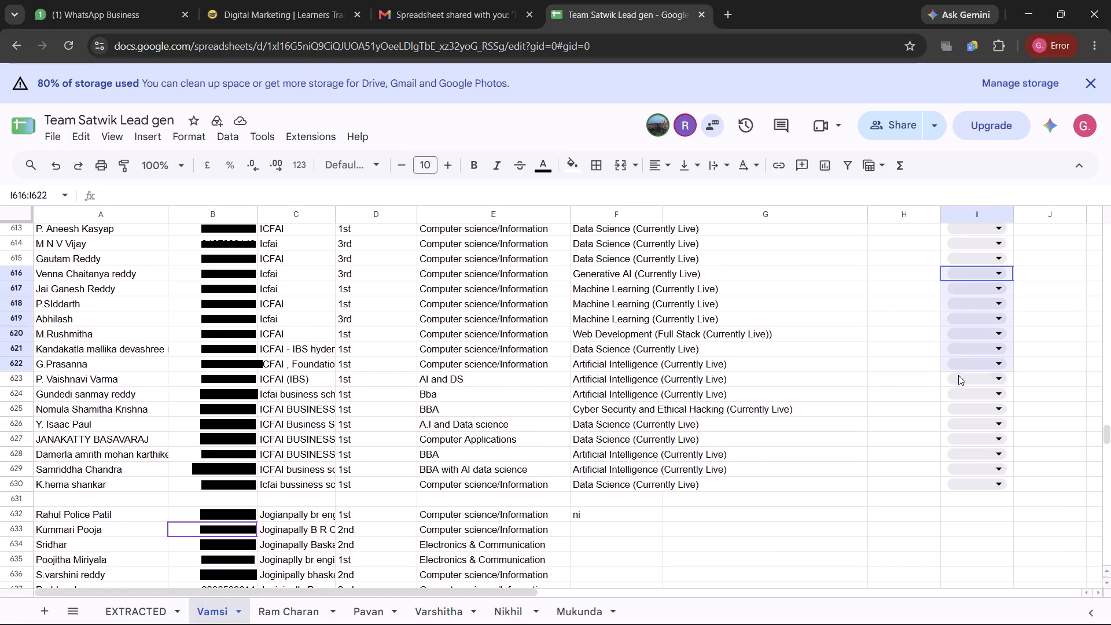
drag(958, 375, 963, 487)
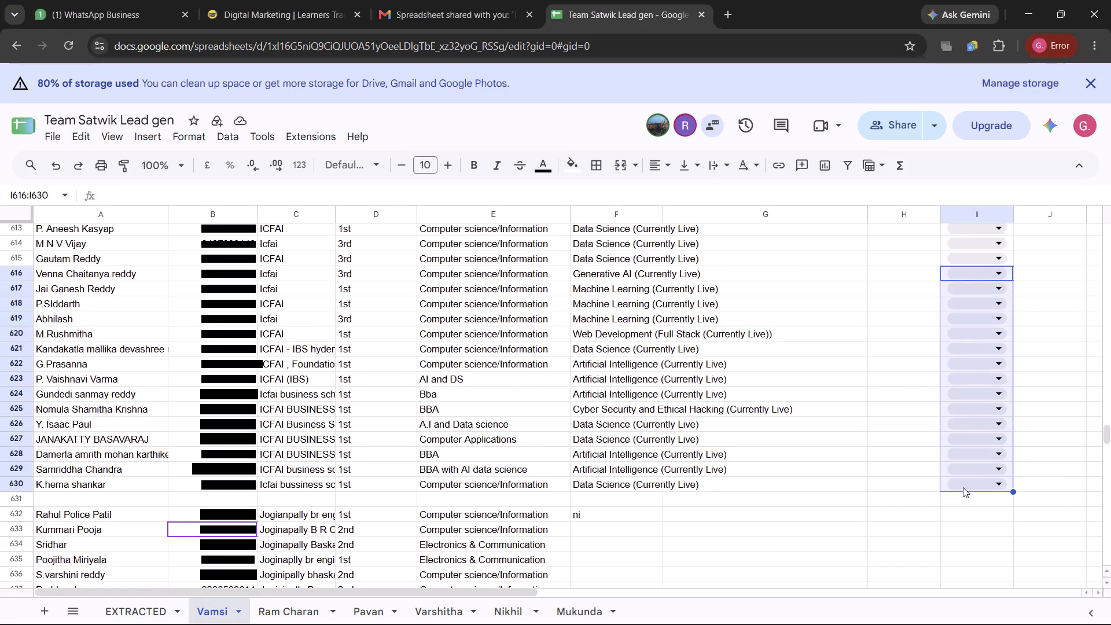
key(ctrl+c)
key(ctrl+c)
scroll(963, 487, down, 6)
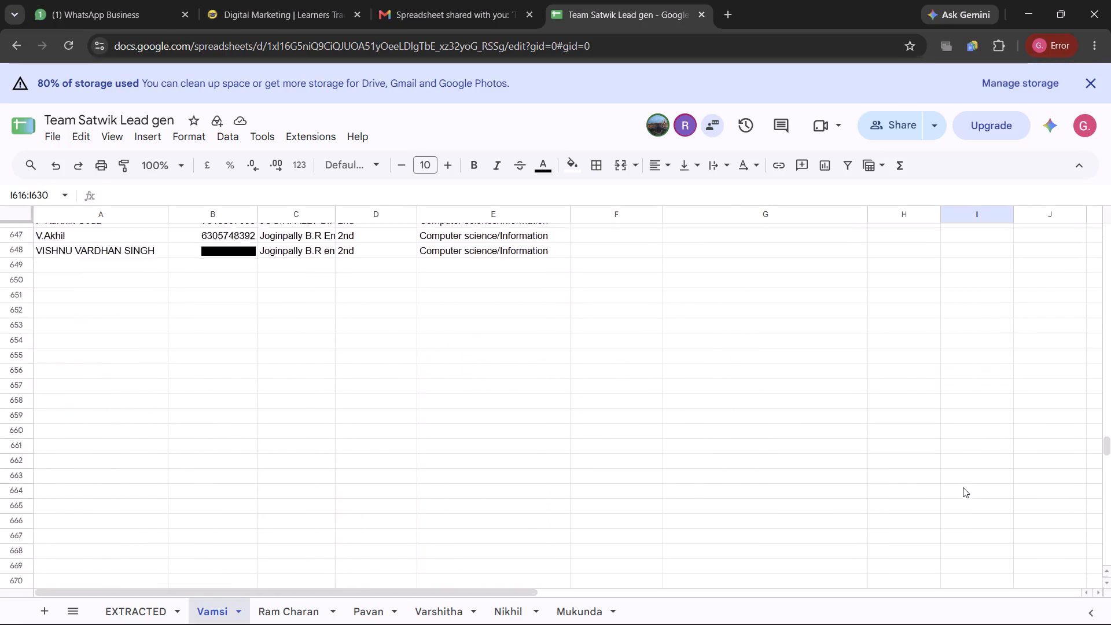
scroll(963, 487, down, 3)
scroll(963, 487, up, 8)
scroll(963, 487, down, 1)
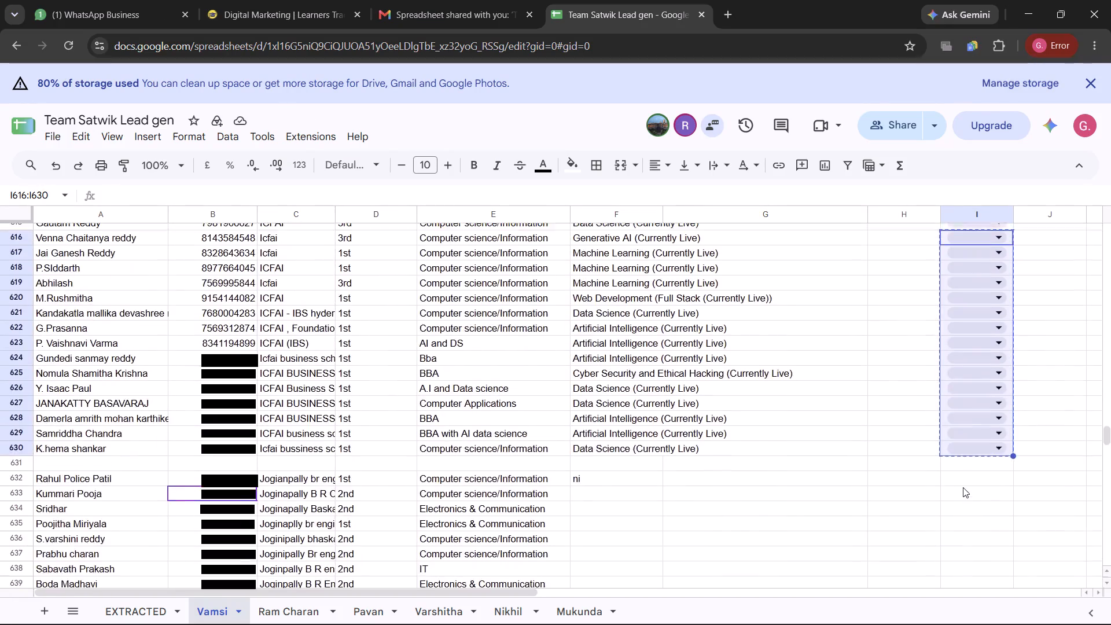
scroll(963, 487, down, 1)
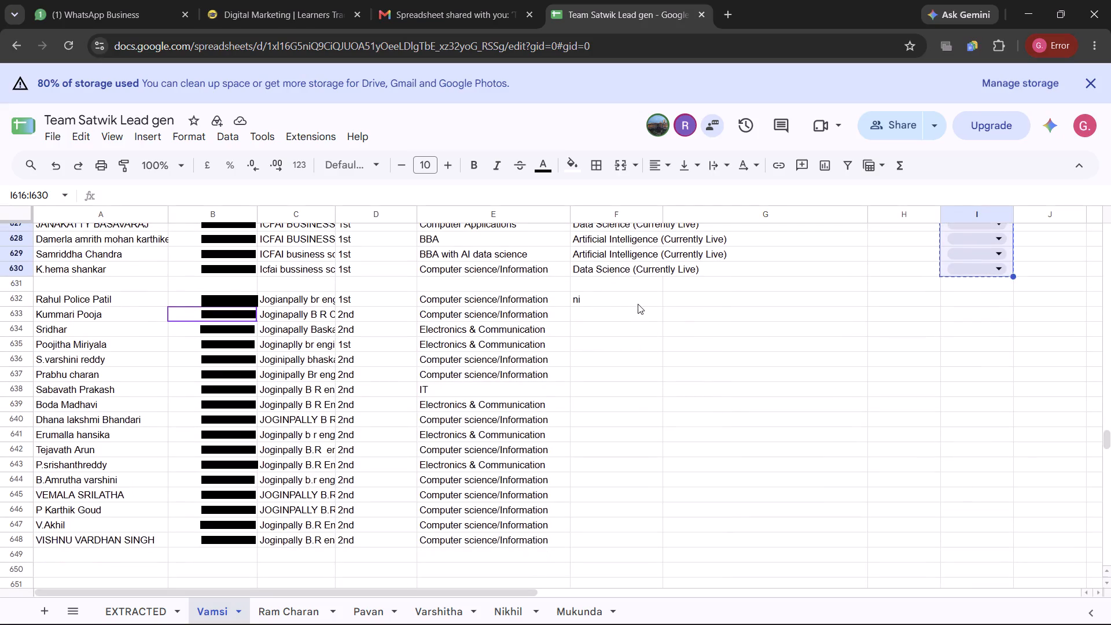
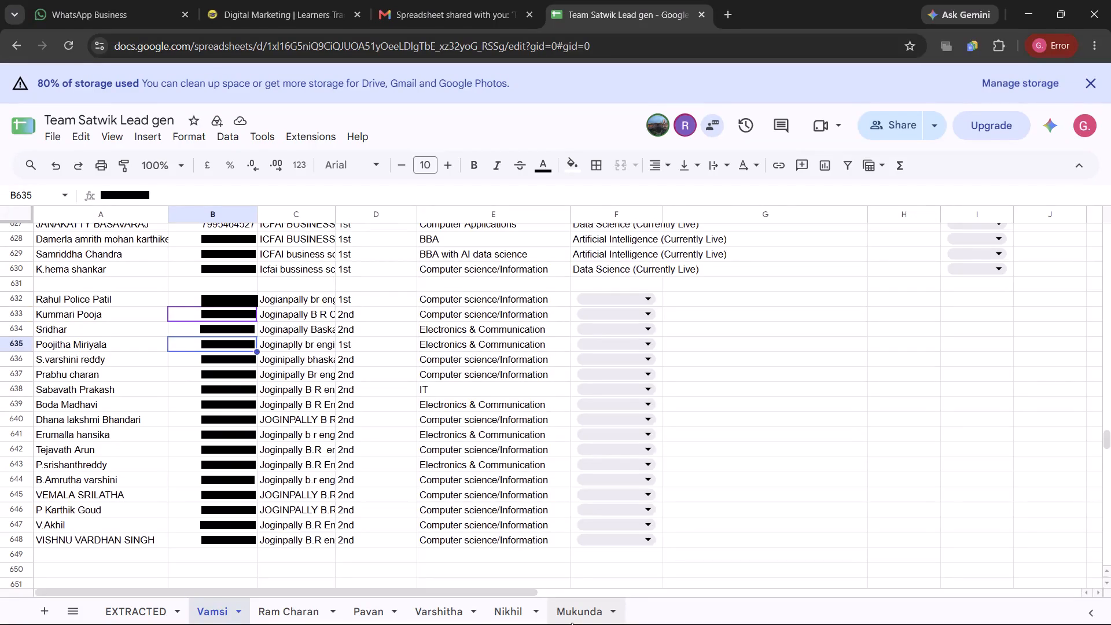
Look through the Joginpally college leads in rows 632 to 648 of the Vamsi sheet.
key(Down)
key(Down)
key(Down)
key(Down)
key(Down)
key(Down)
key(Down)
key(Down)
key(Down)
key(Down)
key(Down)
key(Down)
key(Down)
key(Down)
key(Down)
key(Down)
key(Up)
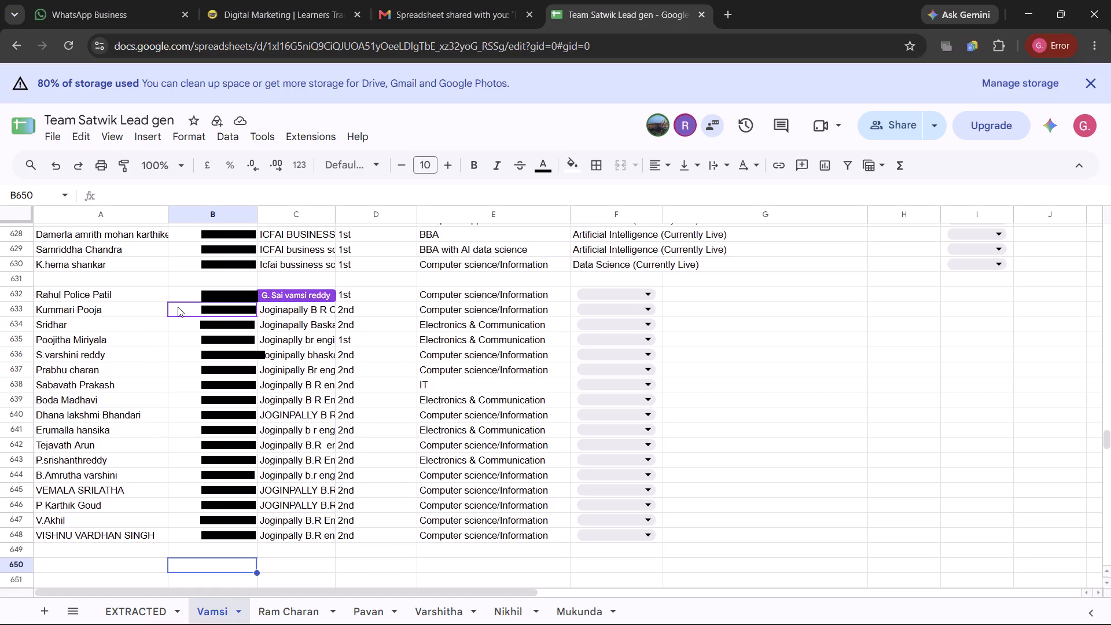
click(205, 311)
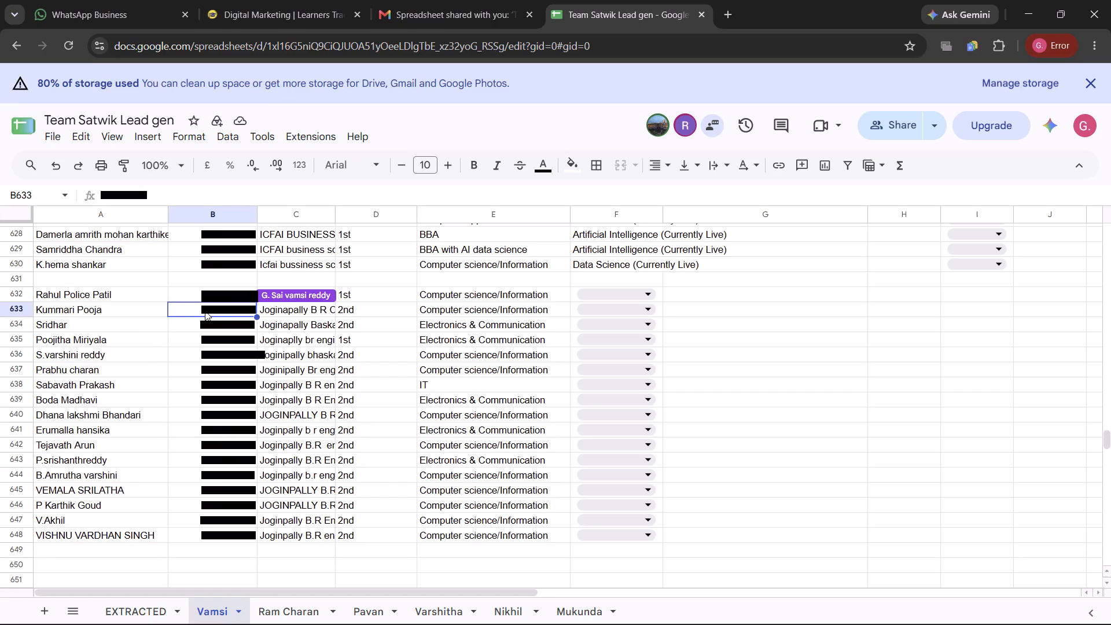
key(Right)
key(Right)
key(Right)
key(Down)
key(Down)
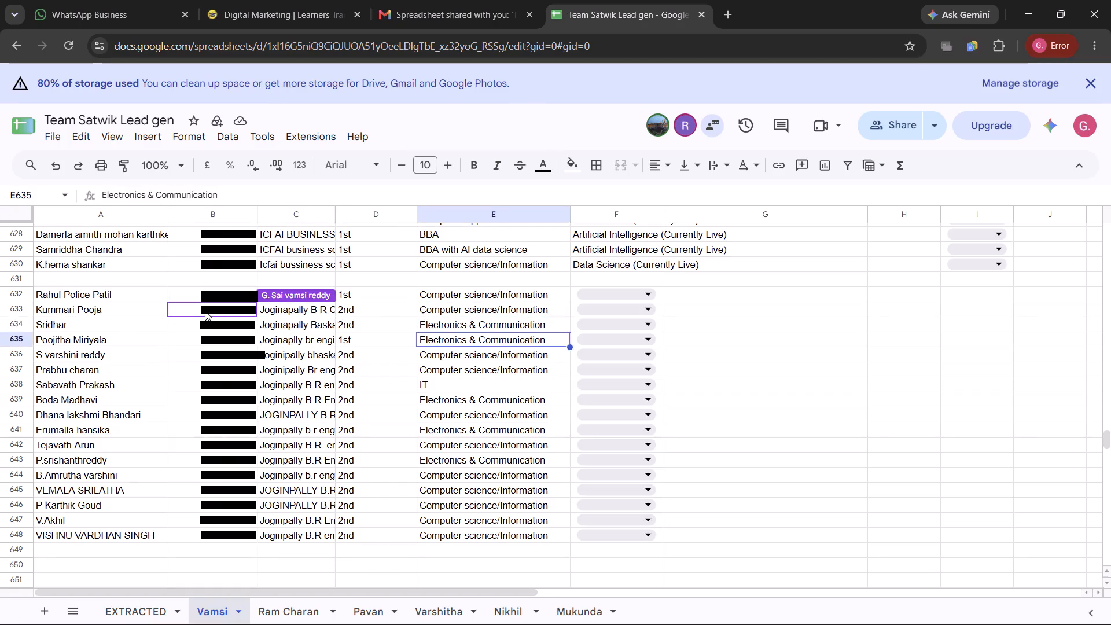
key(Down)
key(Up)
key(Up)
key(Up)
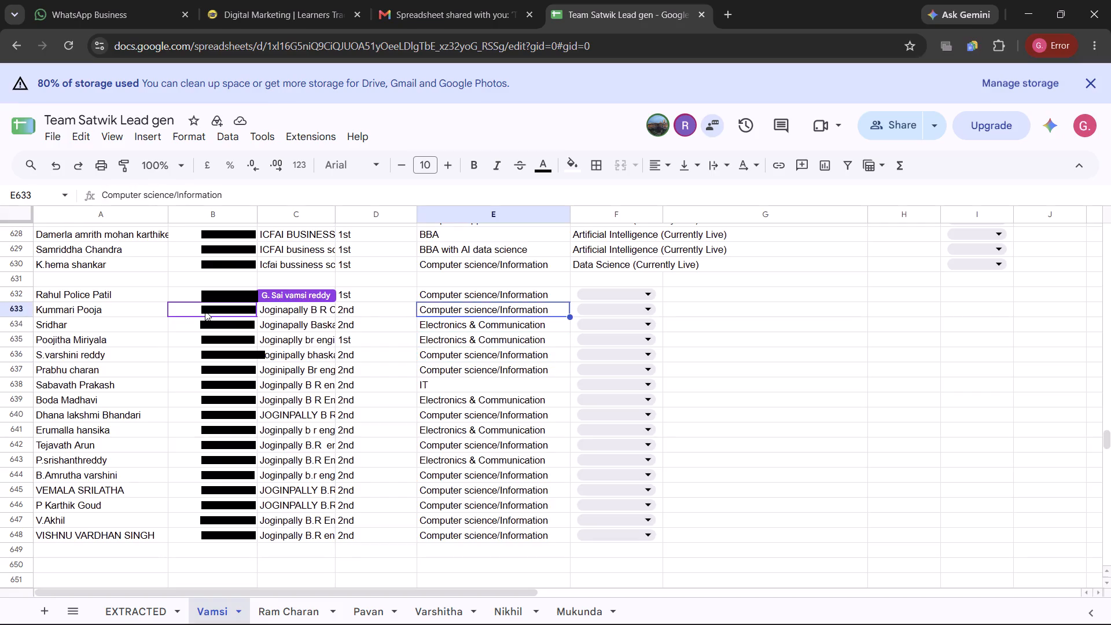
Fill cell B633 with the content of the cell beside it, A633.
key(Left)
key(Left)
key(Left)
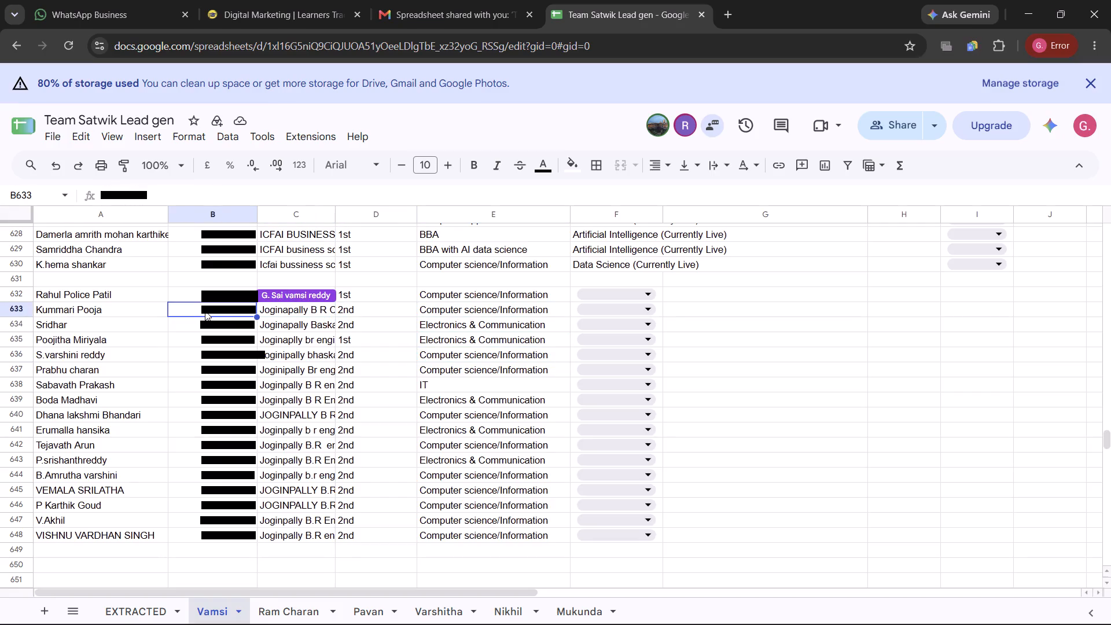
key(ctrl+r)
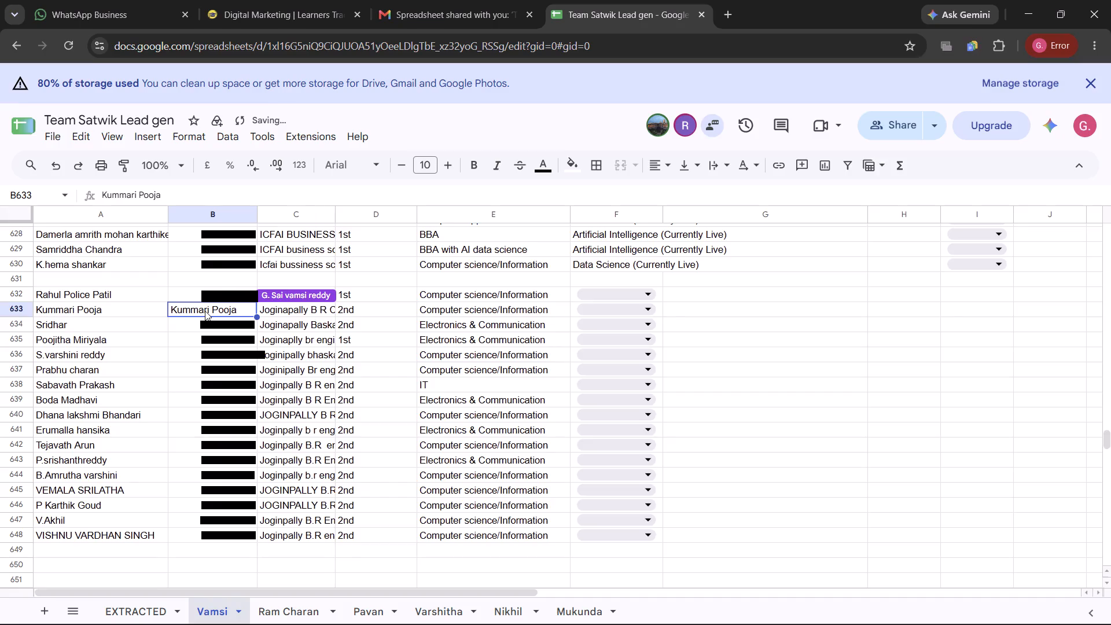
Reload the spreadsheet and find the Joginpally college leads starting at row 632 of the Vamsi sheet.
click(65, 45)
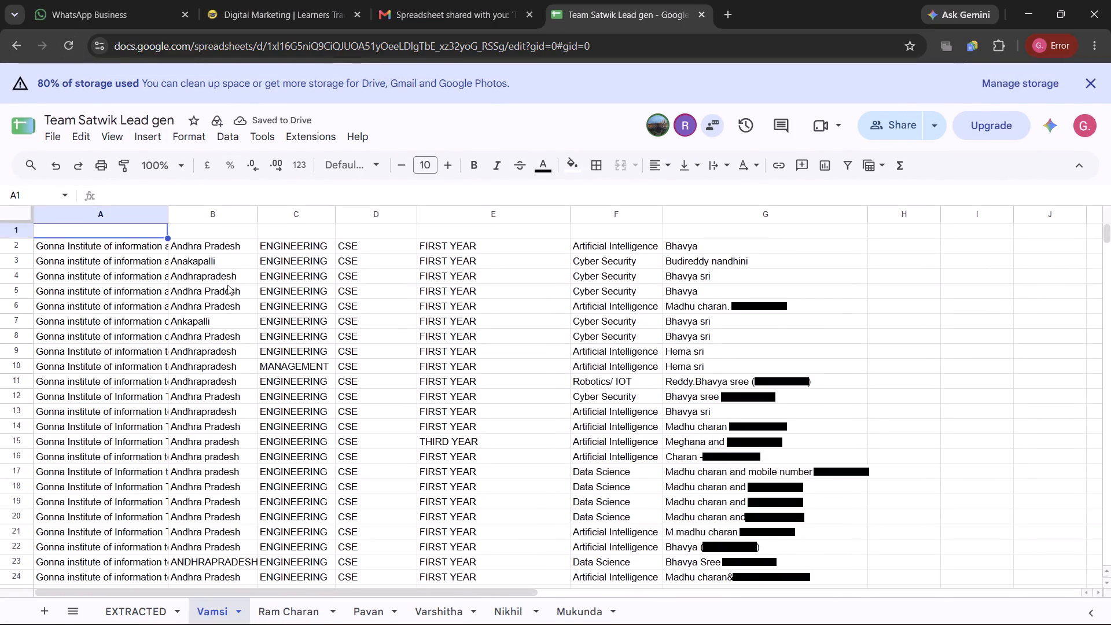
scroll(147, 0, down, 1)
scroll(177, 396, down, 7)
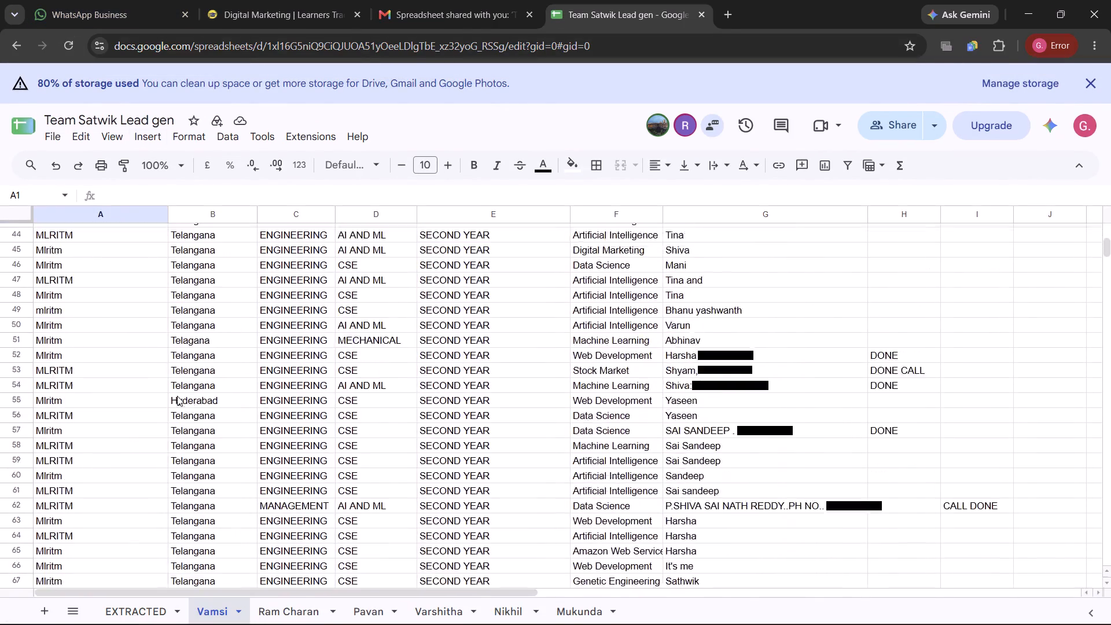
scroll(177, 396, down, 12)
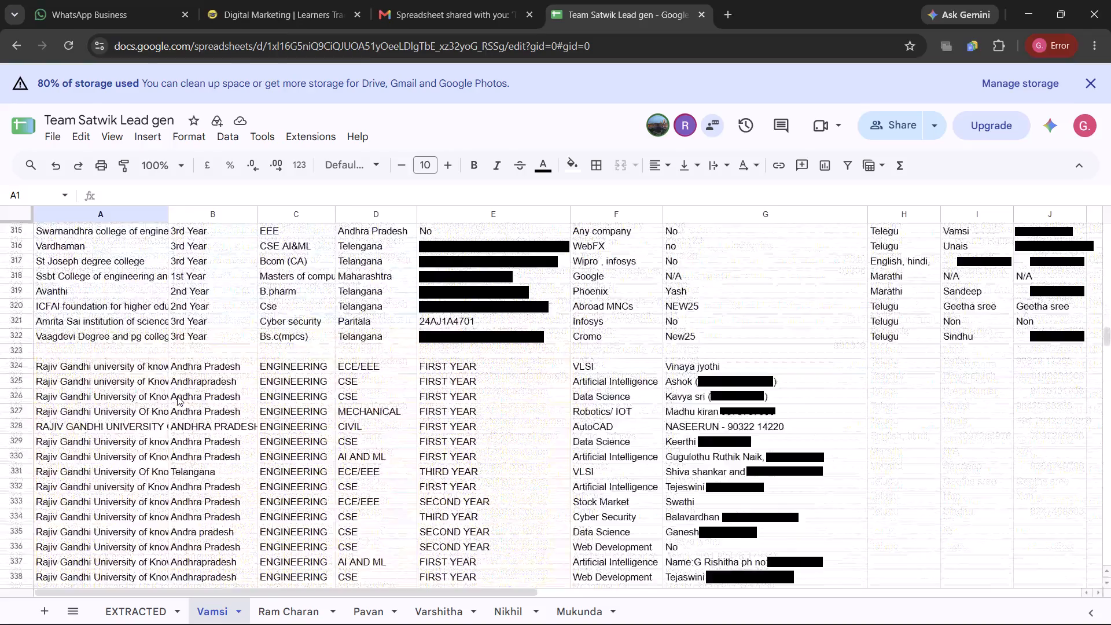
scroll(177, 396, down, 8)
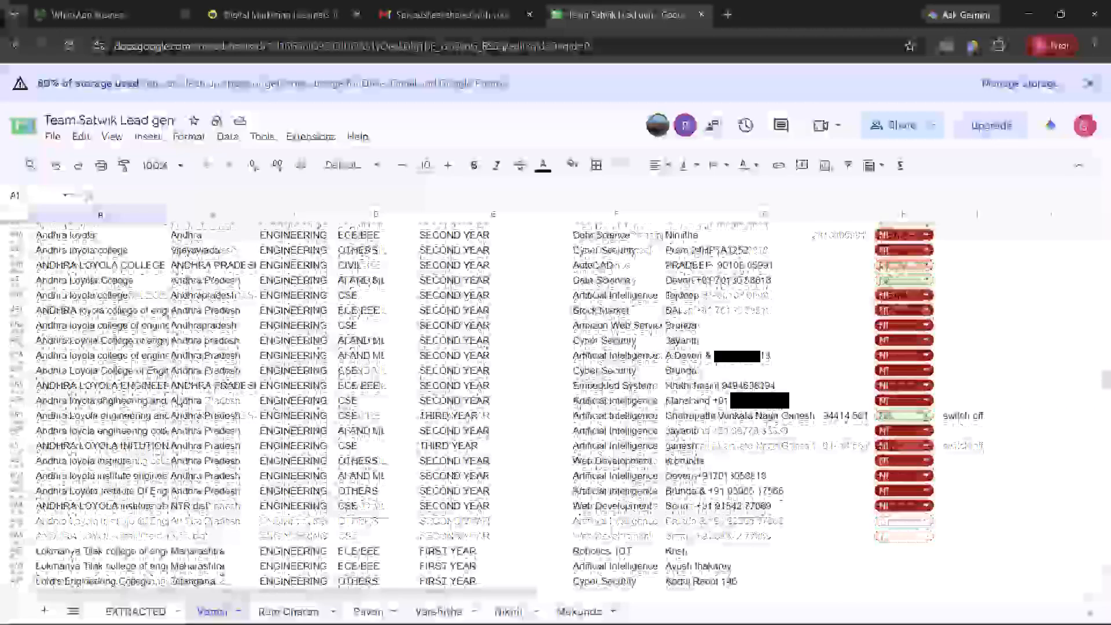
scroll(177, 396, down, 6)
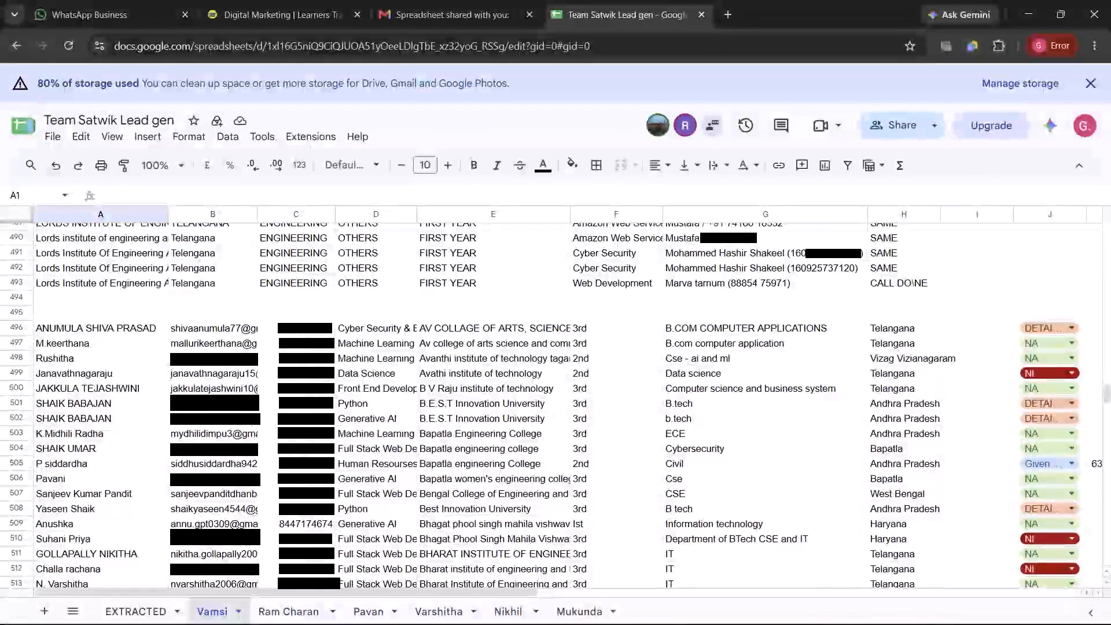
scroll(177, 396, down, 8)
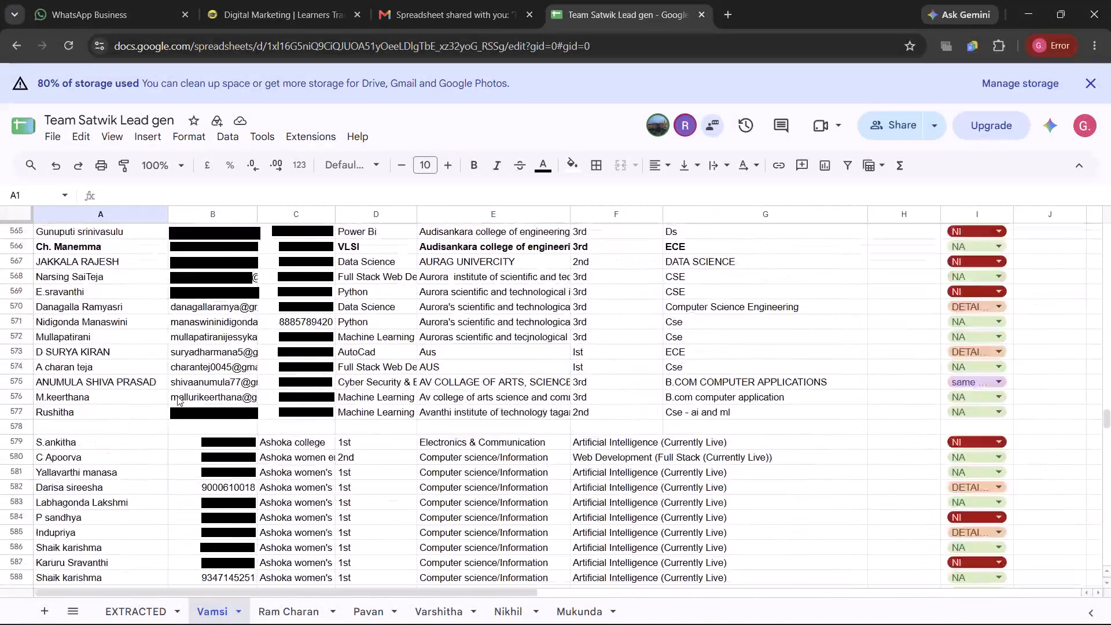
scroll(177, 396, down, 3)
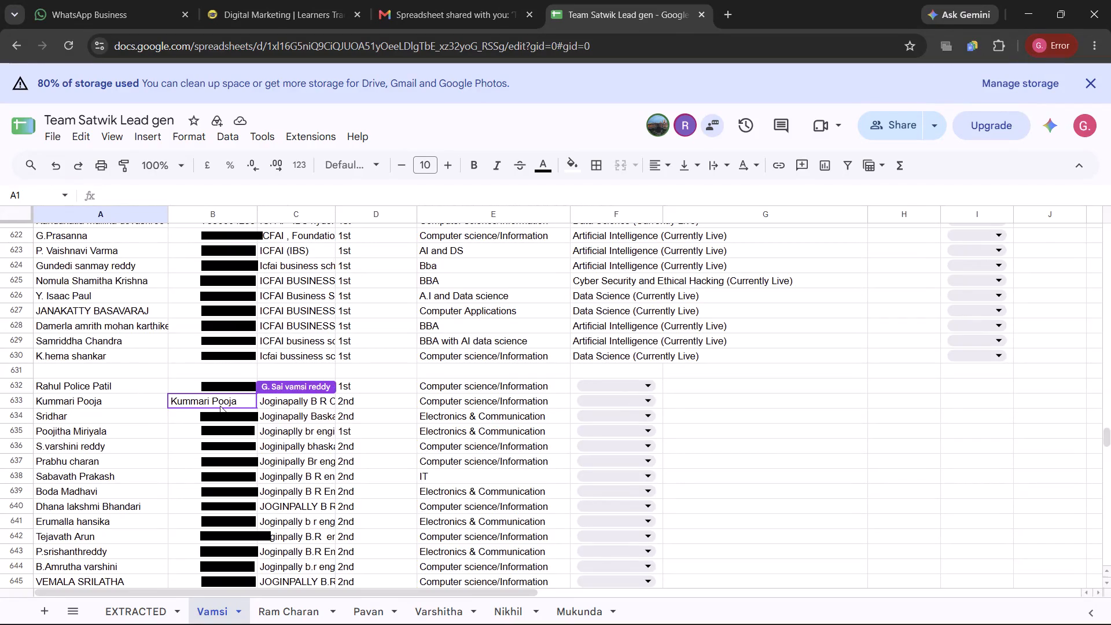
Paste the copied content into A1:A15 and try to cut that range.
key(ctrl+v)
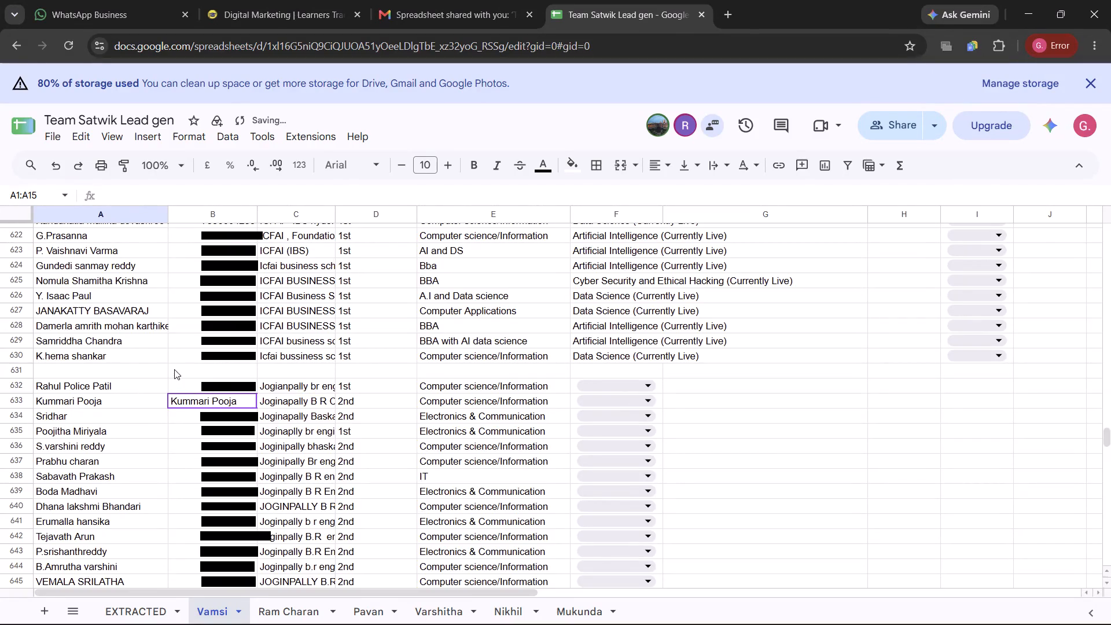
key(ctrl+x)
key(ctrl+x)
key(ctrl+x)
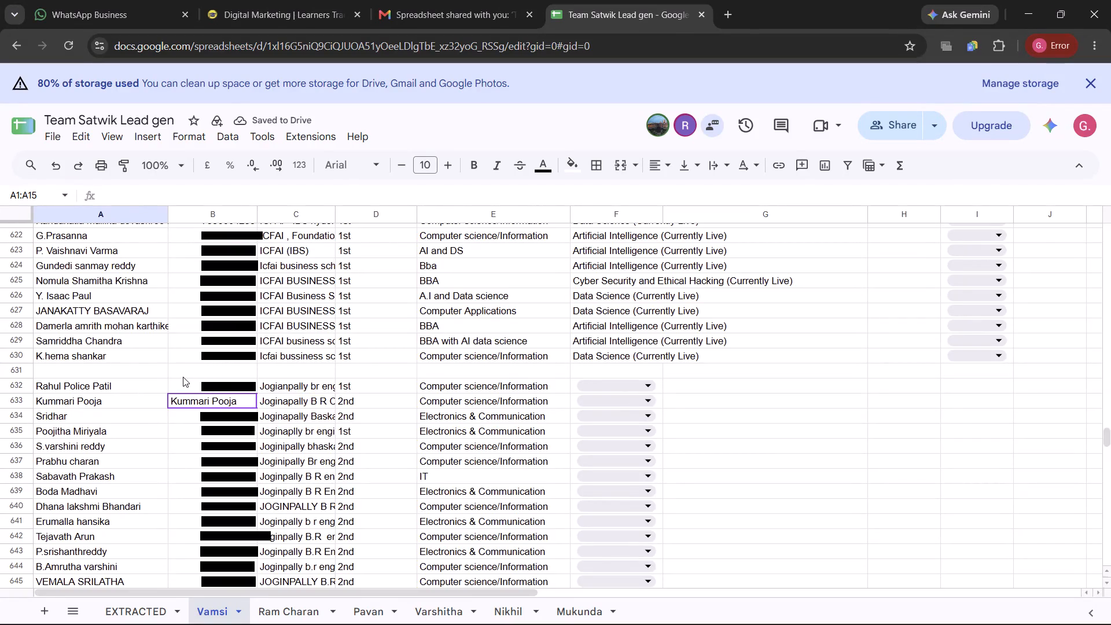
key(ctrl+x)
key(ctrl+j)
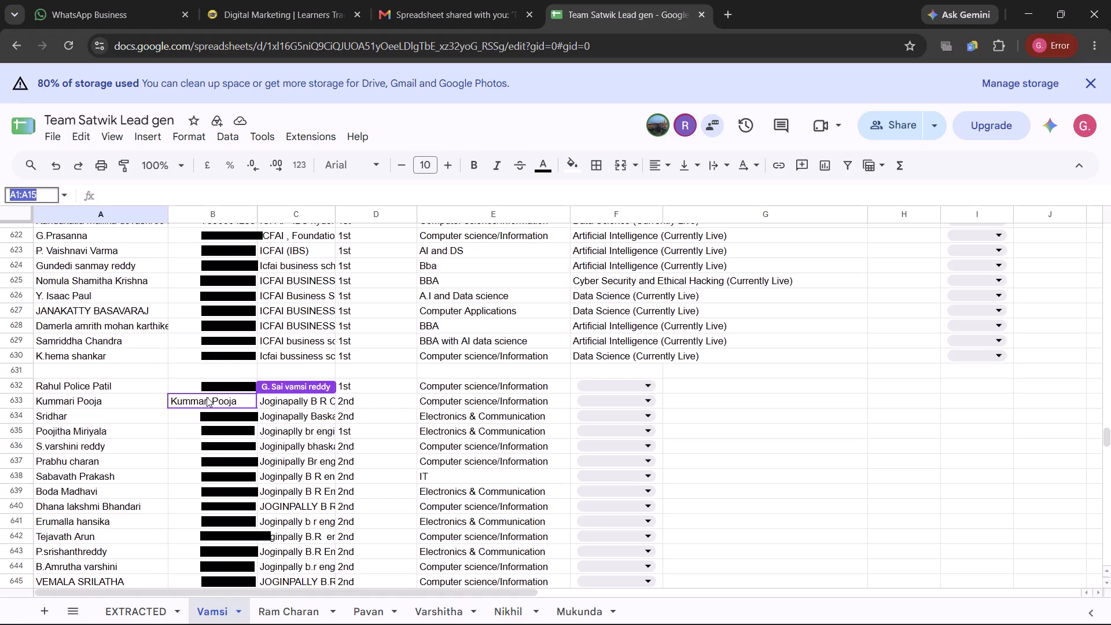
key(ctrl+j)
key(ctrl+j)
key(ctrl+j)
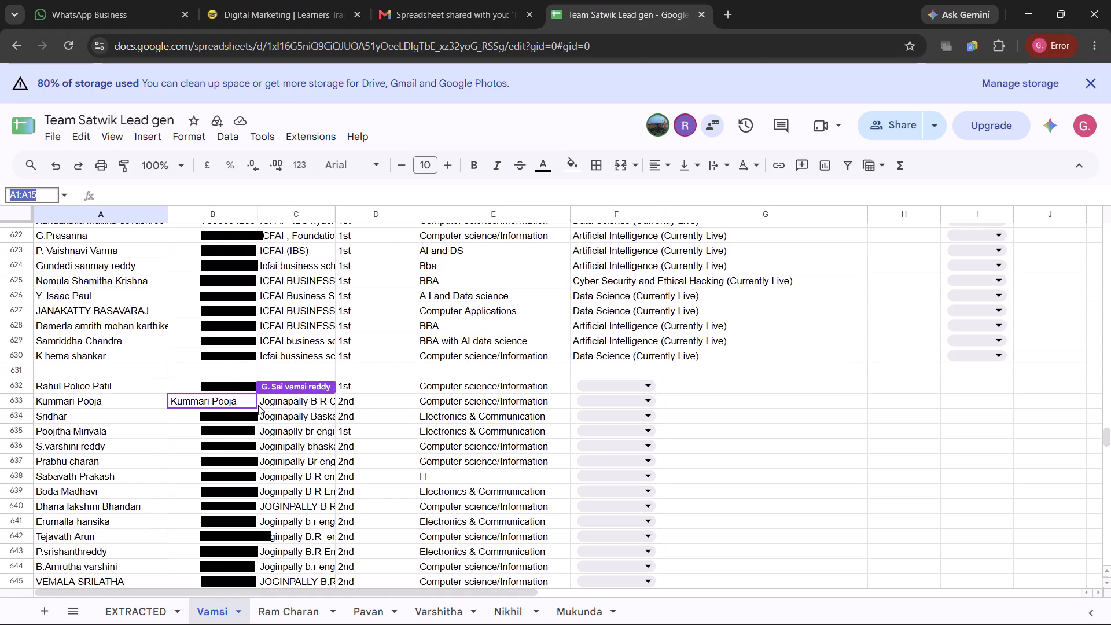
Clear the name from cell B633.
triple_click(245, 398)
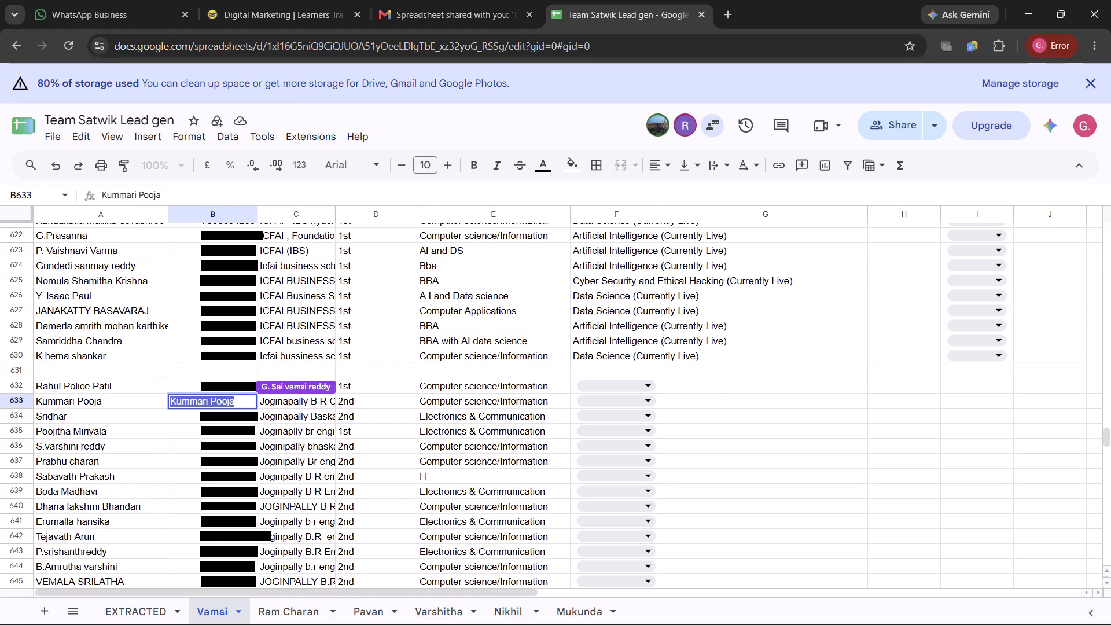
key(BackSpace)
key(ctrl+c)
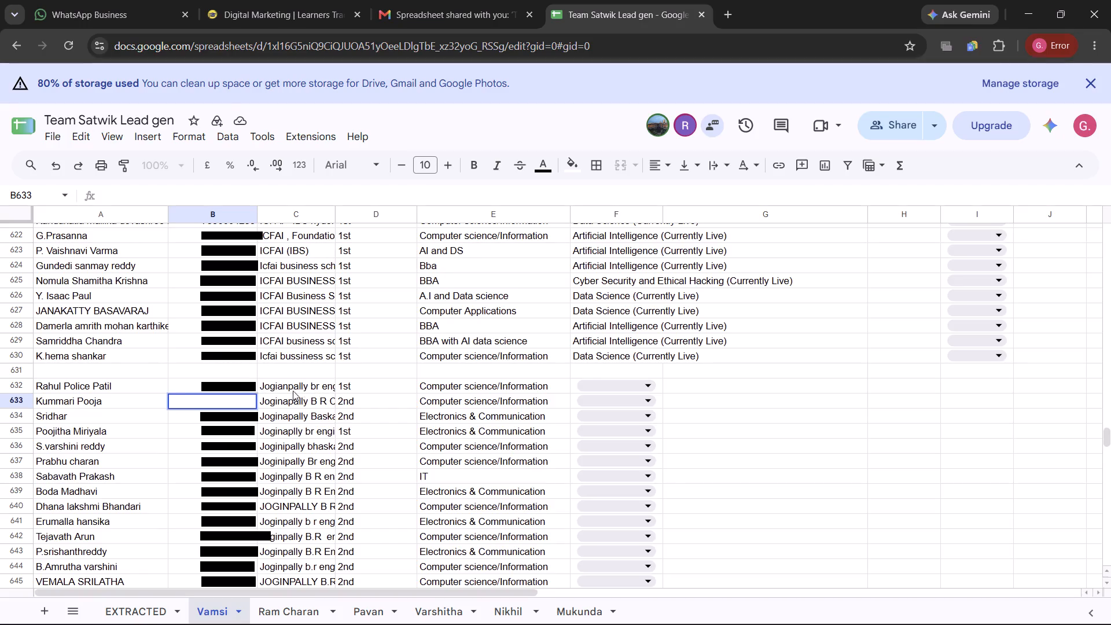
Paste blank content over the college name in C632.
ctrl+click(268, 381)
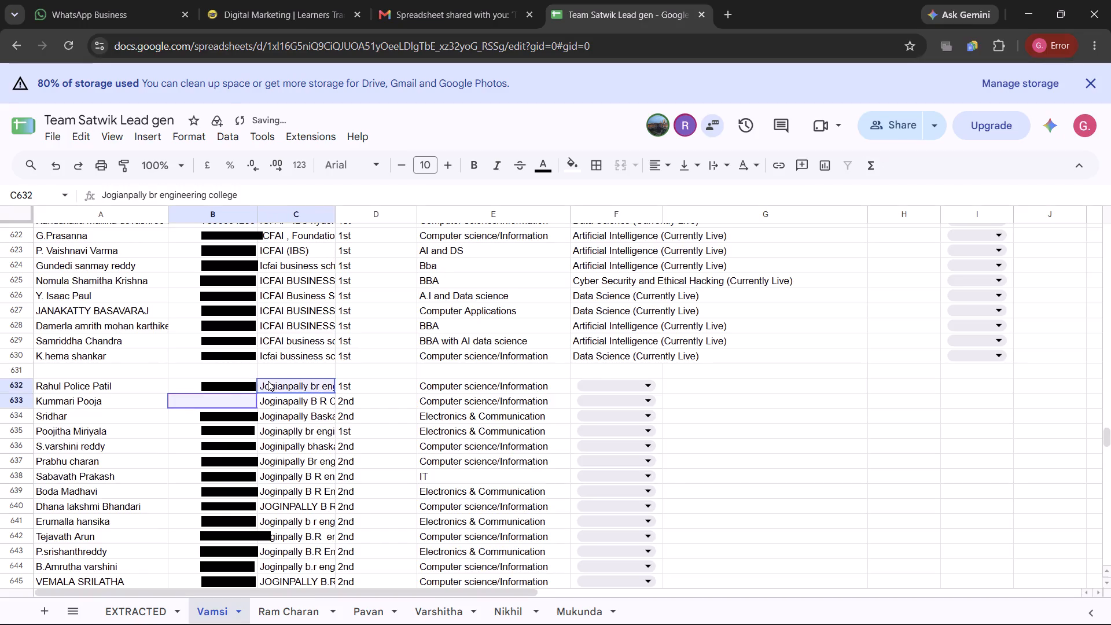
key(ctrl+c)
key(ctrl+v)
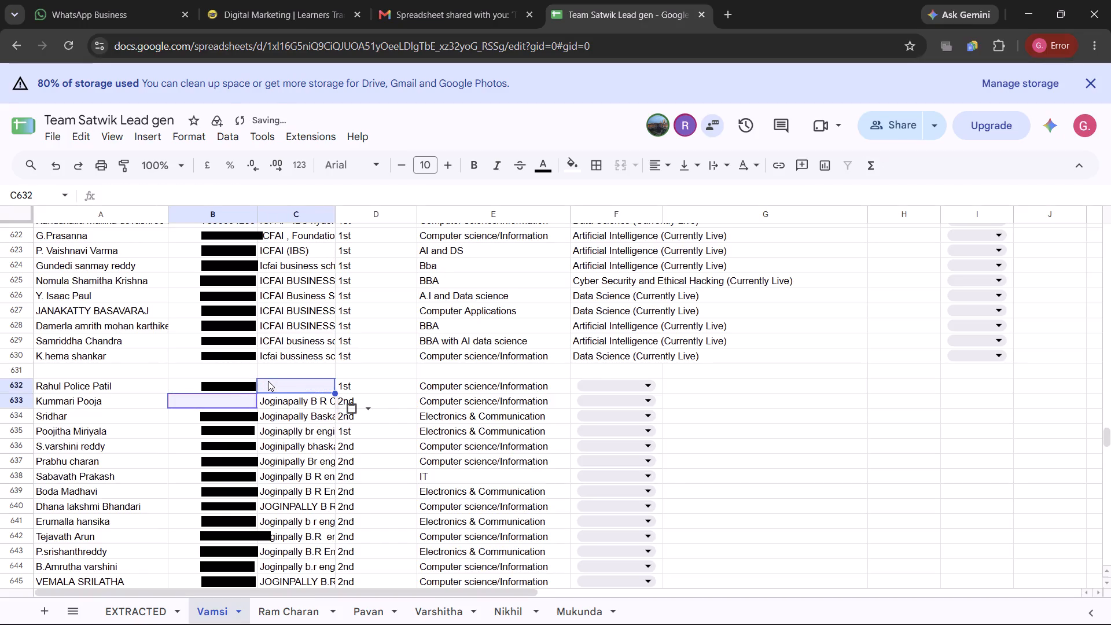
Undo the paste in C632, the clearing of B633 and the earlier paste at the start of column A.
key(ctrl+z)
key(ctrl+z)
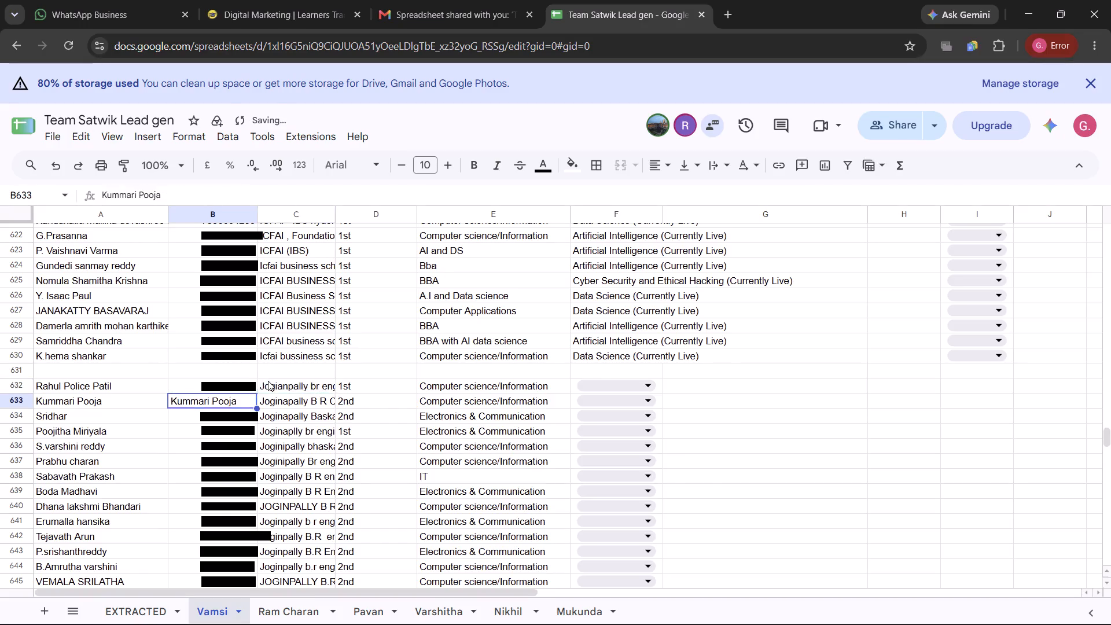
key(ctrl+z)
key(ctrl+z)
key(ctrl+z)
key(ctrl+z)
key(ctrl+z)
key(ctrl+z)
Browse the Vamsi sheet from its first rows down to the Joginpally college leads in rows 632 to 648.
scroll(268, 381, down, 5)
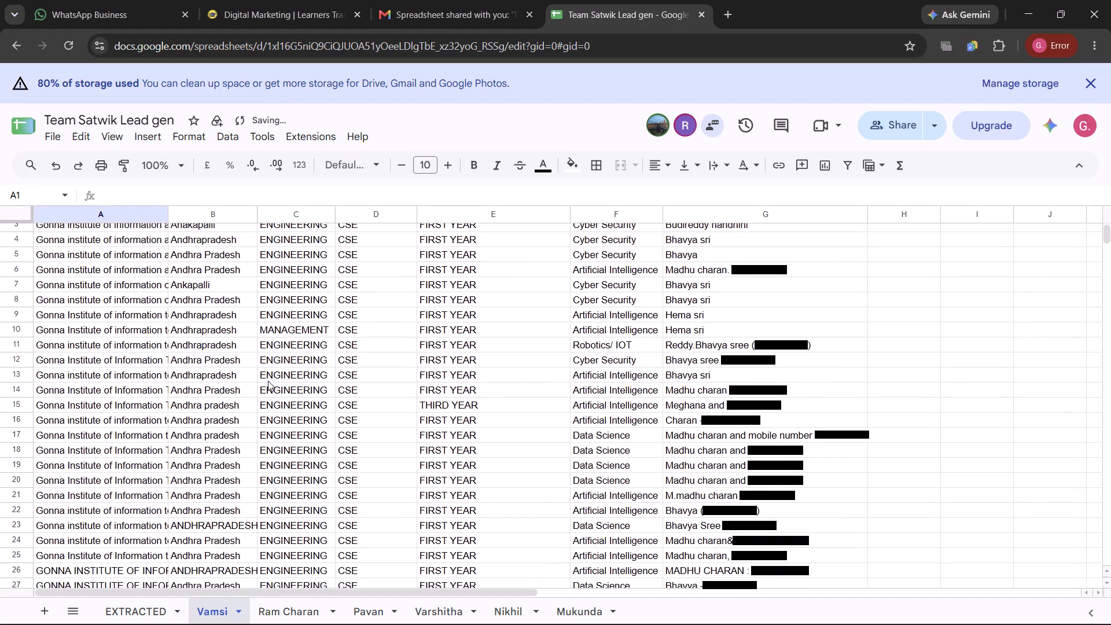
scroll(268, 381, down, 8)
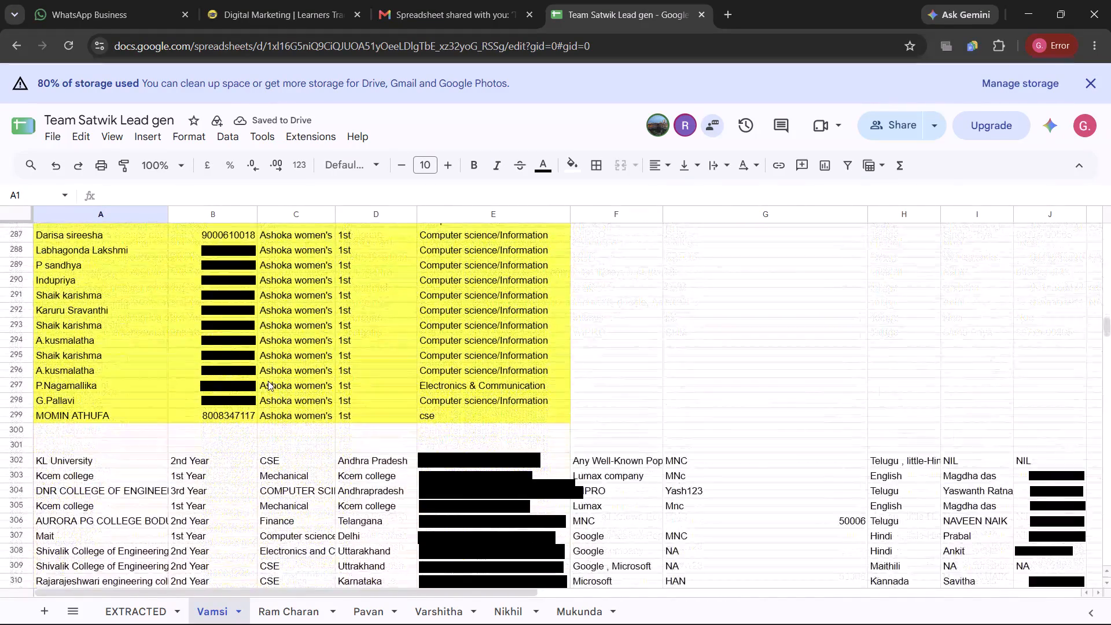
scroll(268, 381, down, 11)
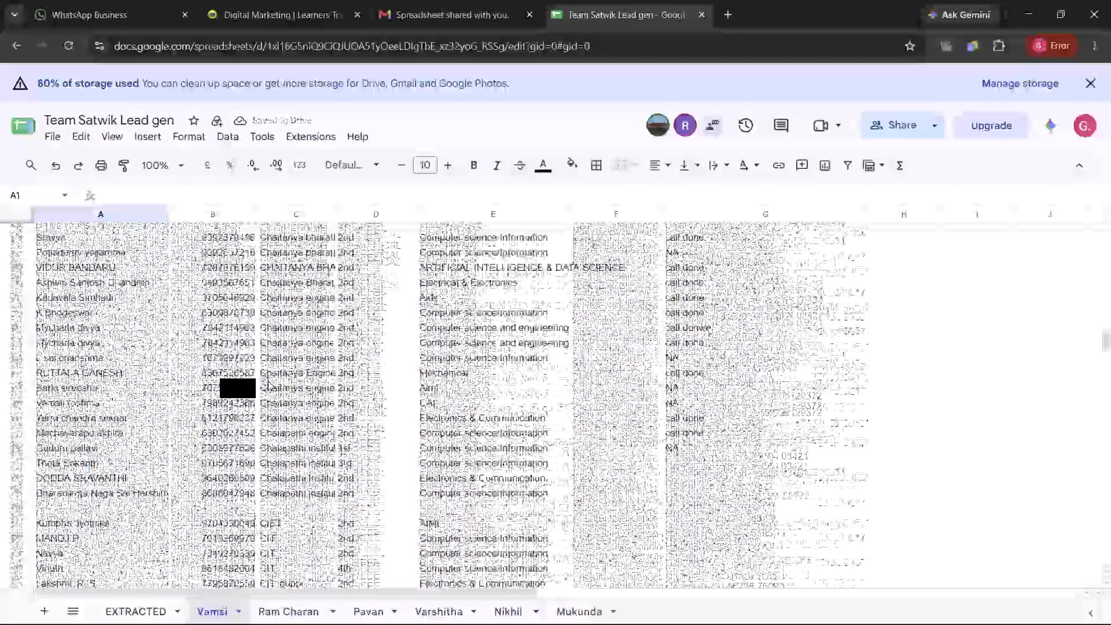
scroll(268, 381, down, 9)
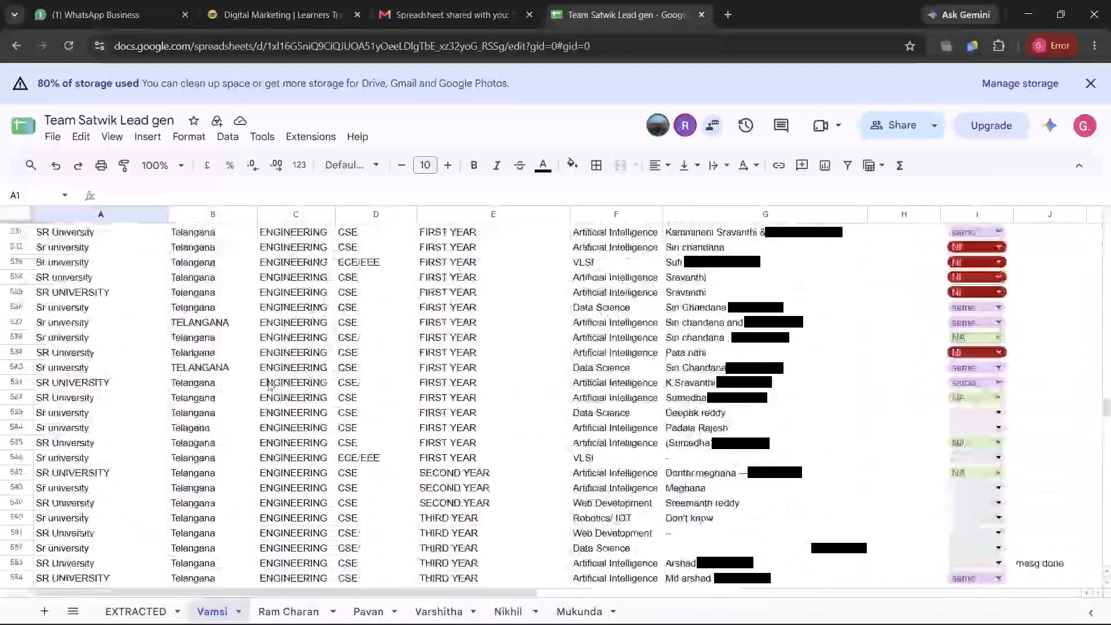
scroll(268, 381, down, 4)
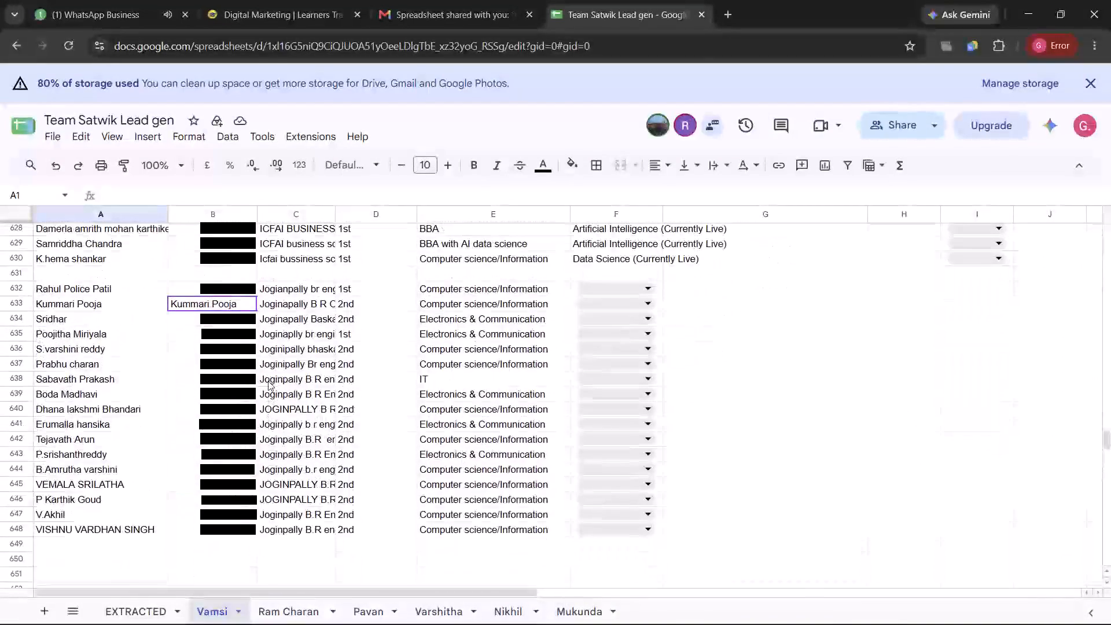
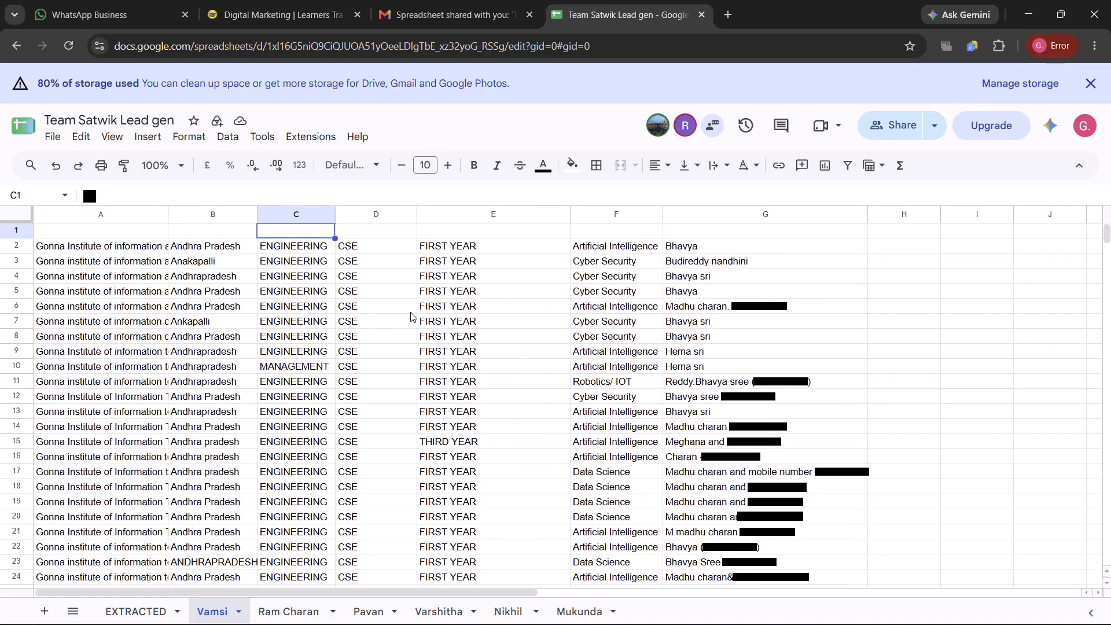
Browse the Vamsi sheet from its first row down to the Joginpally college leads starting at row 632.
key(Left)
key(Left)
key(Left)
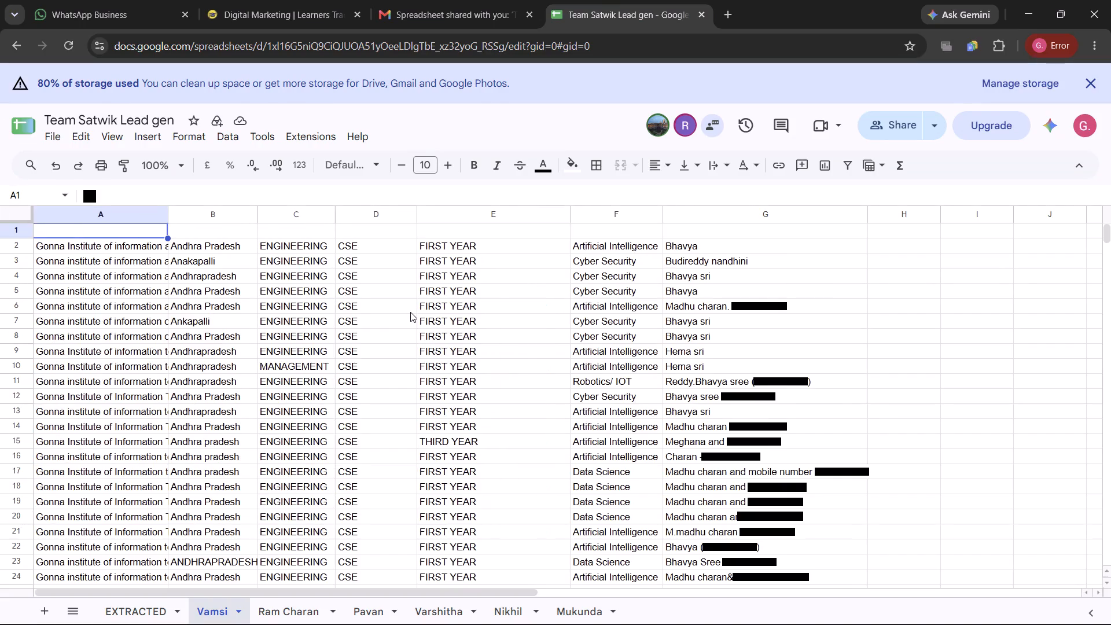
key(Down)
key(Down)
key(Down)
key(Down)
key(Down)
key(Down)
key(Down)
key(Down)
key(Down)
key(Down)
key(Down)
key(Down)
key(Down)
key(Down)
key(Down)
key(Down)
key(Down)
key(Down)
key(Down)
key(Down)
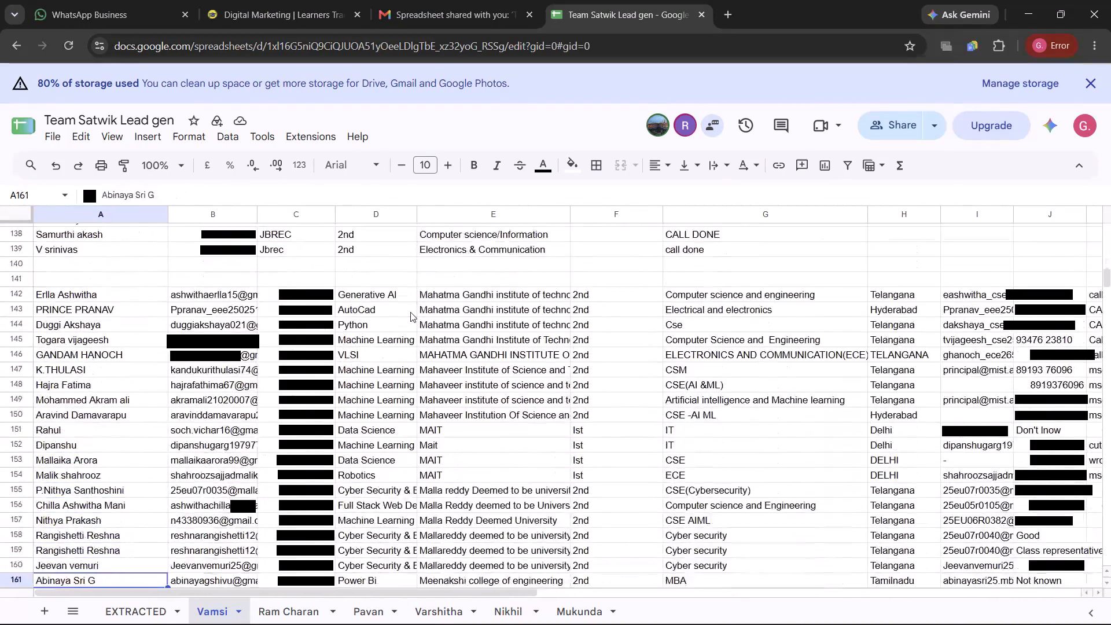
key(Right)
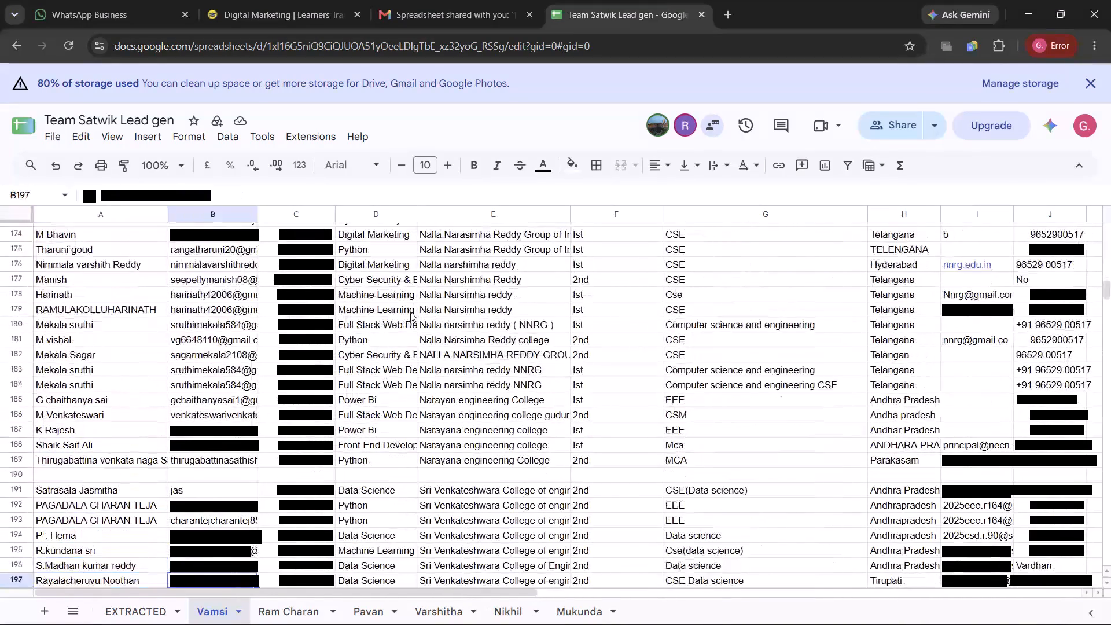
key(Down)
key(Down)
key(Down)
key(Down)
key(Down)
key(Down)
key(Down)
key(Down)
key(Down)
key(Down)
key(Down)
key(Down)
key(Down)
key(Down)
key(Down)
key(Down)
key(Down)
key(Down)
key(Down)
key(Down)
key(Right)
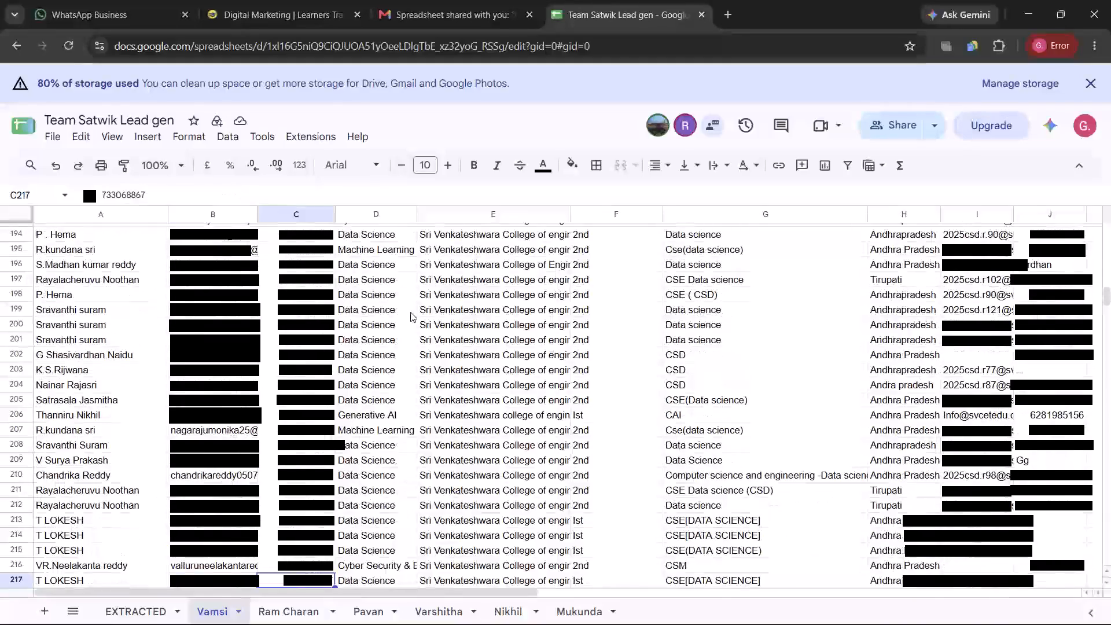
key(Down)
key(Down)
key(Down)
key(Down)
key(Down)
key(Down)
key(Down)
key(Down)
key(Down)
key(Down)
key(Down)
key(Down)
key(Down)
key(Down)
key(Down)
key(Down)
key(Down)
key(Down)
key(Down)
key(Down)
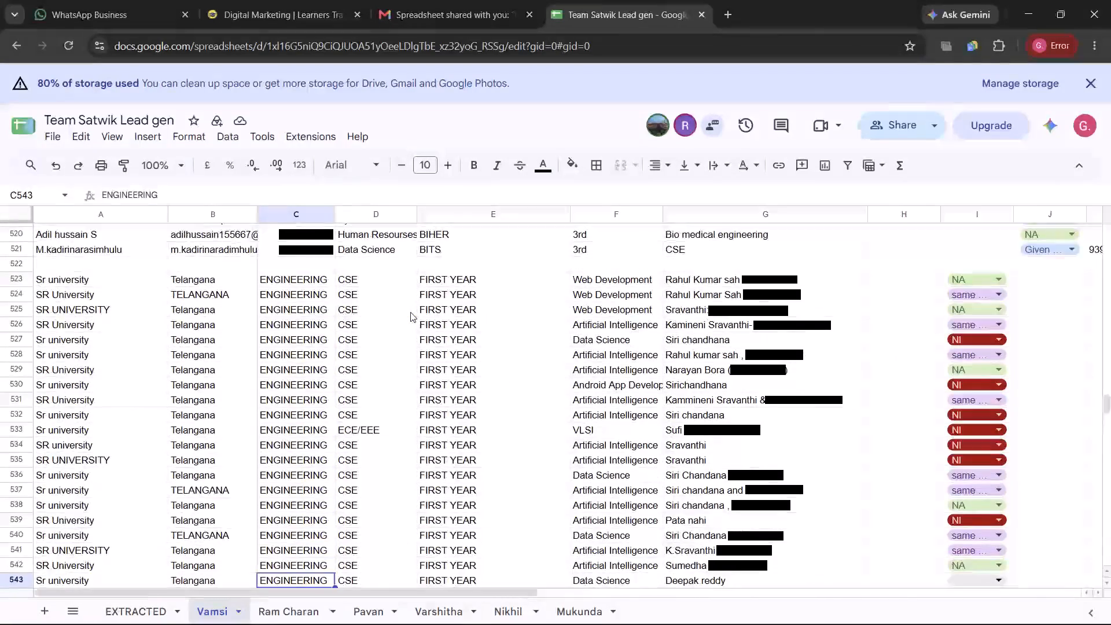
key(Down)
key(Down)
key(Down)
key(Down)
key(Down)
key(Down)
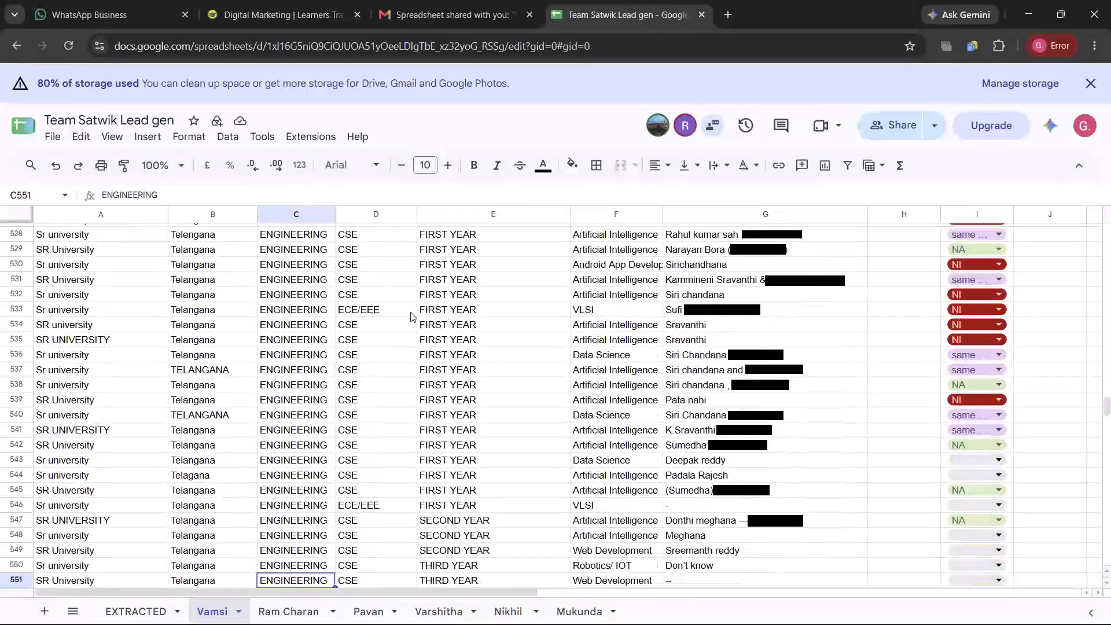
key(Down)
key(Down)
key(Down)
key(Down)
key(Down)
key(Down)
key(Down)
key(Down)
key(Down)
key(Down)
key(Down)
key(Down)
key(Down)
key(Down)
key(Down)
key(Down)
key(Down)
key(Down)
key(Down)
key(Down)
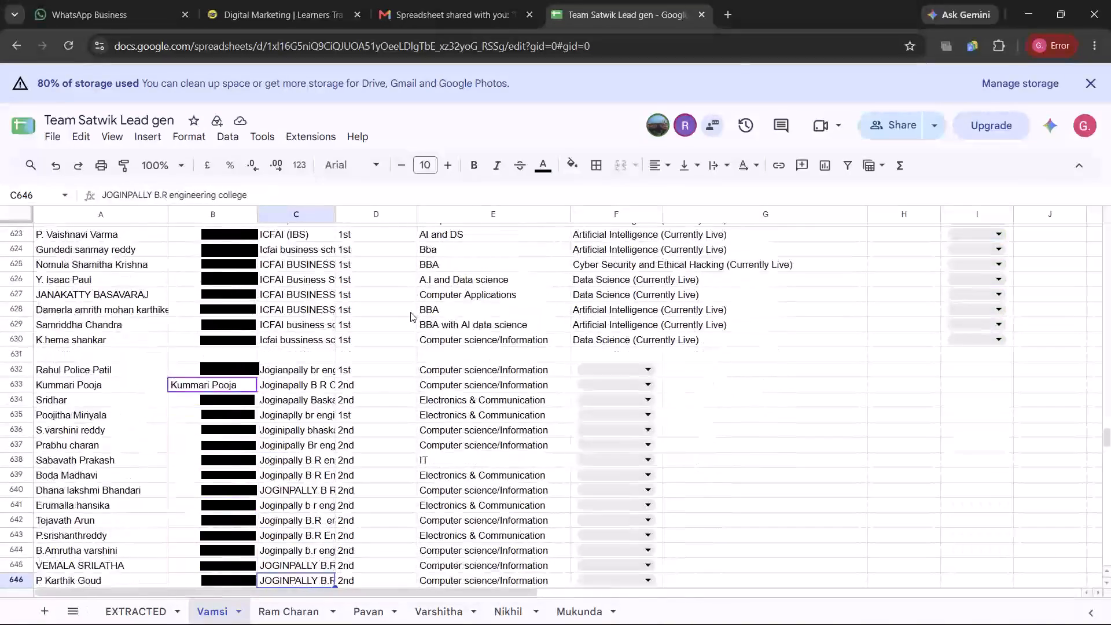
key(Up)
key(Up)
key(Up)
key(Up)
key(Up)
key(Up)
key(Up)
key(Up)
key(Up)
key(Up)
key(Up)
key(Up)
key(Up)
key(Up)
key(Up)
key(Up)
key(Up)
key(Up)
key(Up)
key(Up)
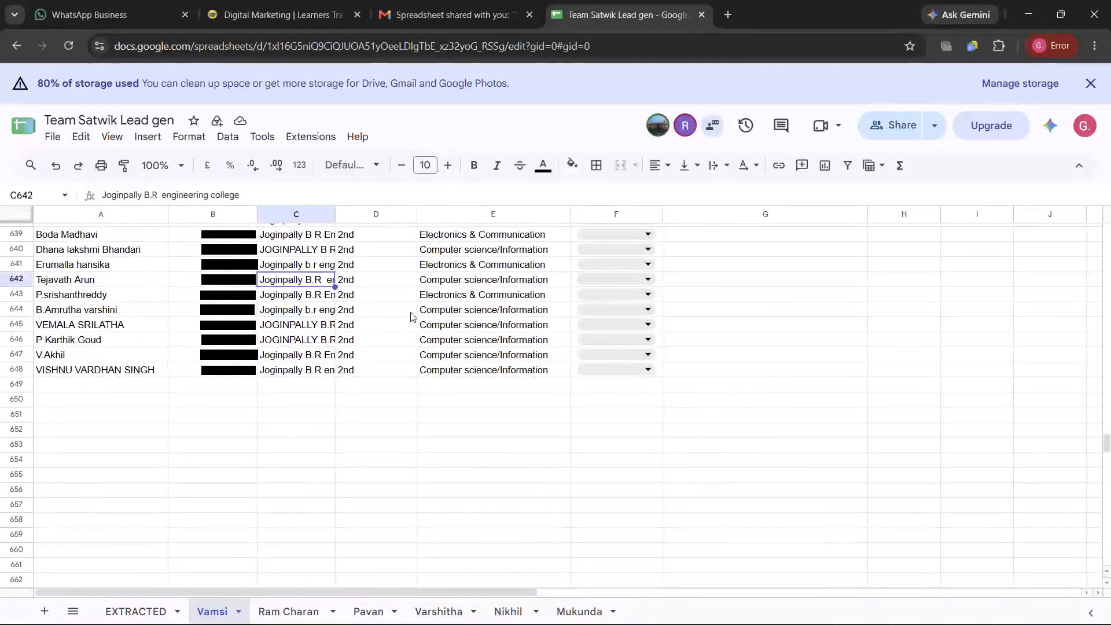
key(Down)
key(Down)
key(Down)
key(Down)
key(Down)
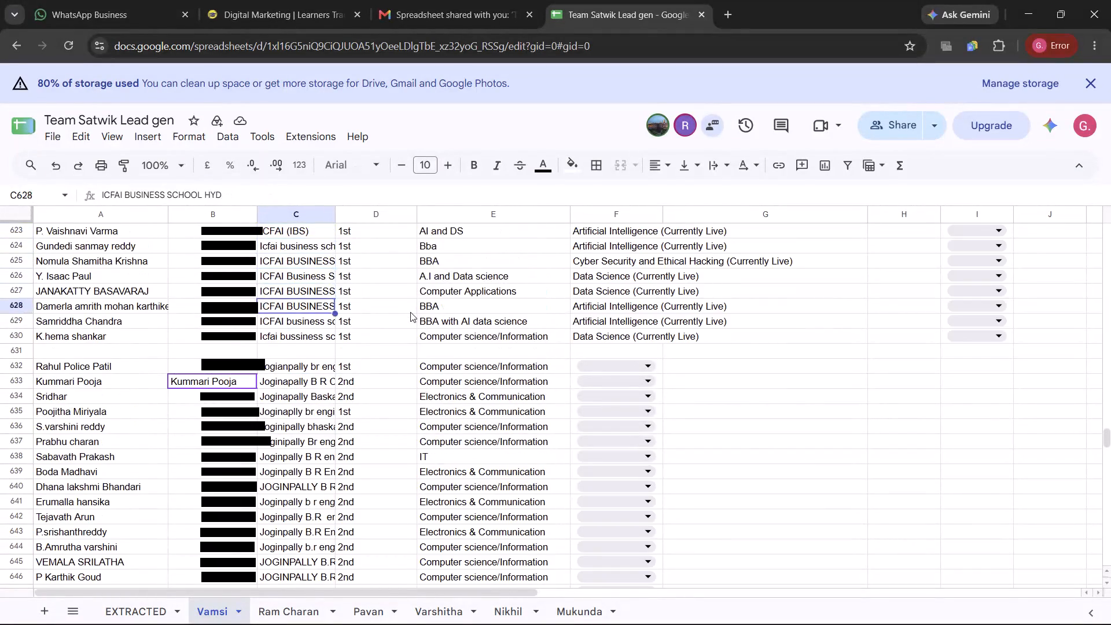
Set the status dropdown of the first Joginpally lead, cell F632, to NI.
key(Down)
key(Down)
key(Down)
key(Down)
key(Right)
key(Right)
key(Right)
key(Right)
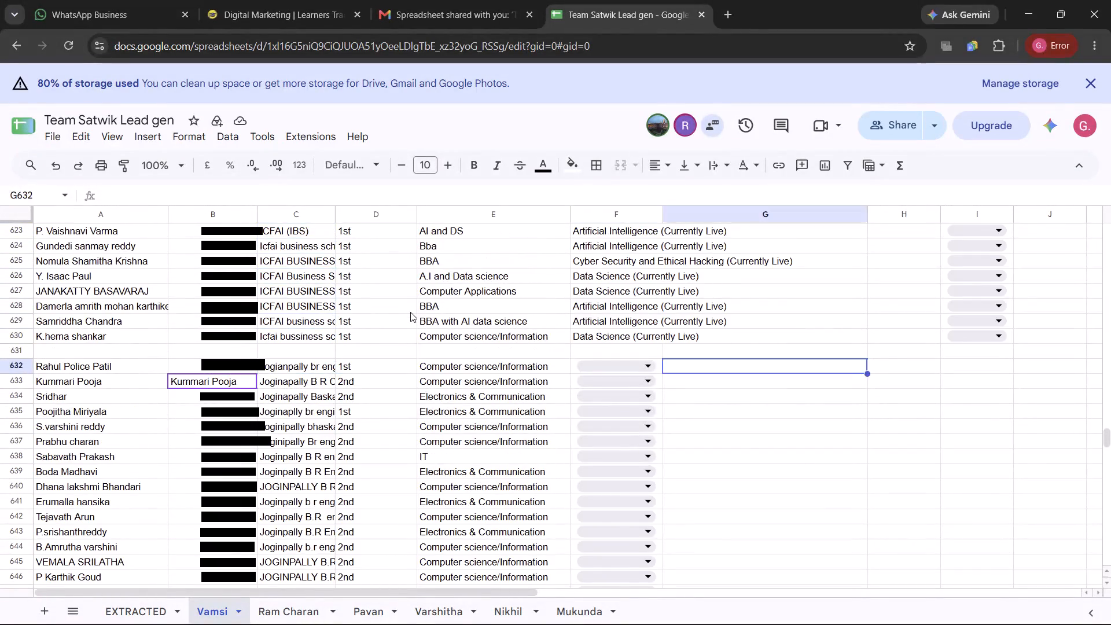
key(Left)
key(space)
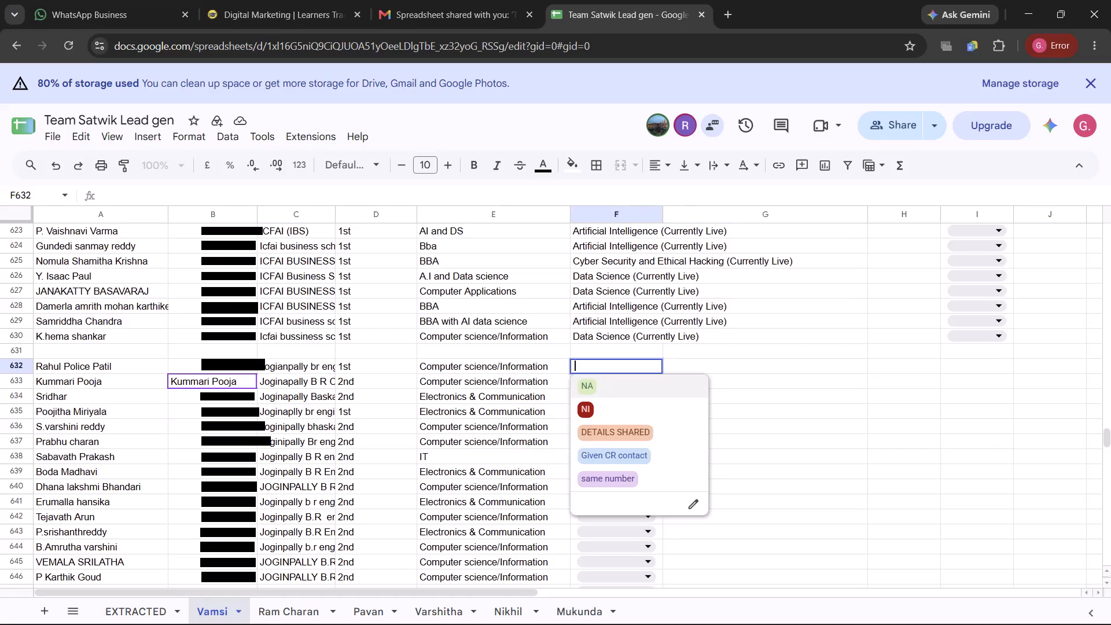
key(Down)
key(Down)
key(Up)
key(Return)
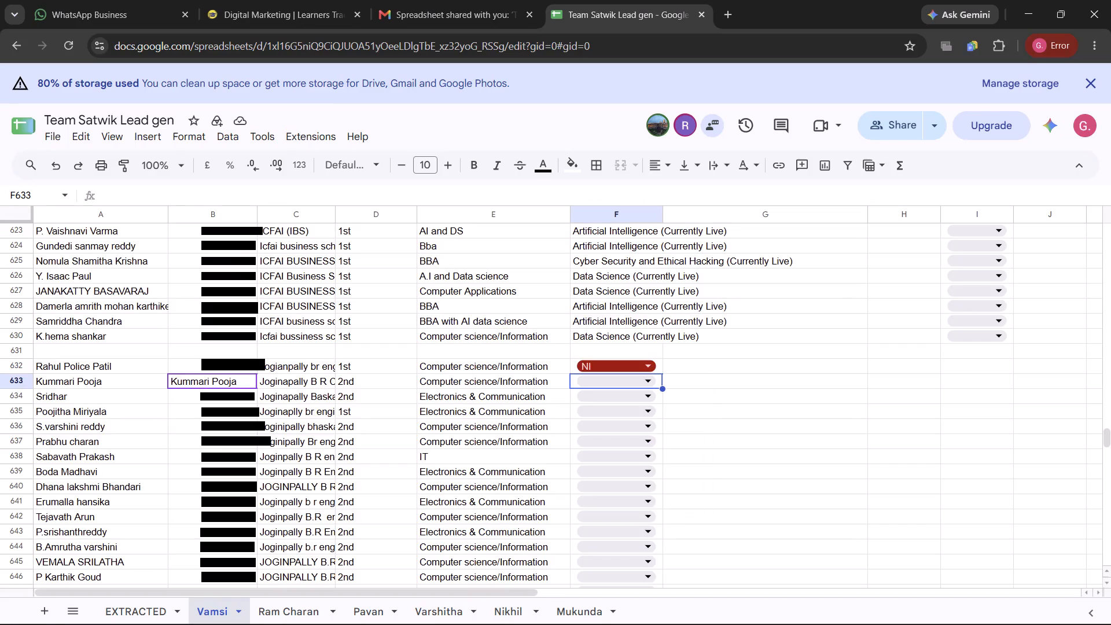
Set the status dropdowns in F633 and F634 to NA.
key(space)
key(Return)
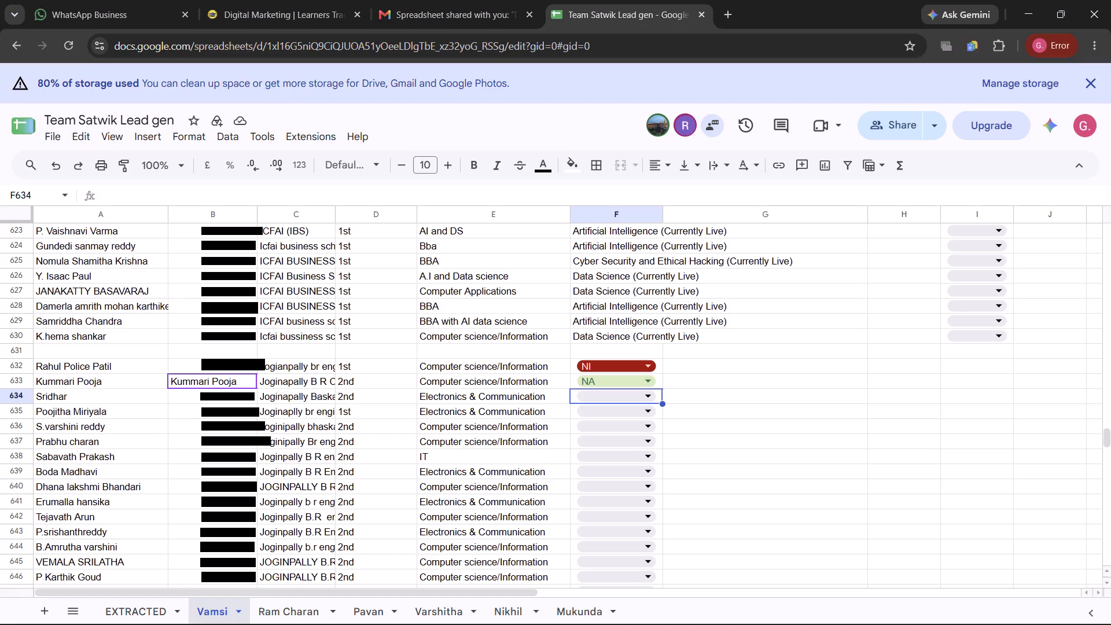
key(space)
key(Return)
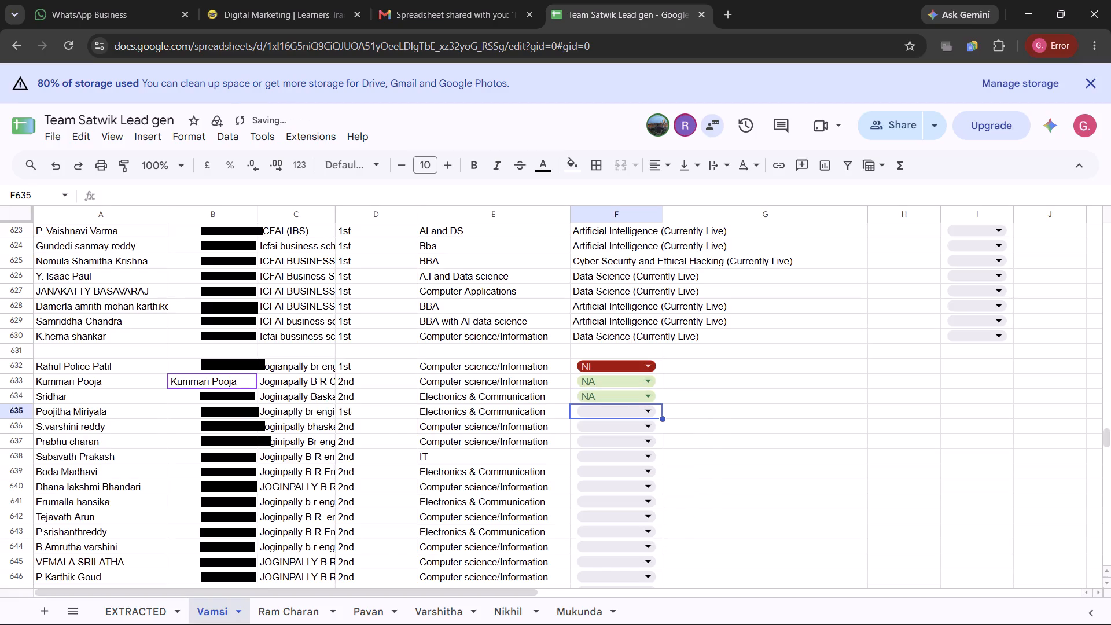
Check the contact number in B635, and set the status dropdowns in F635 and F636 to NA.
key(Left)
key(Left)
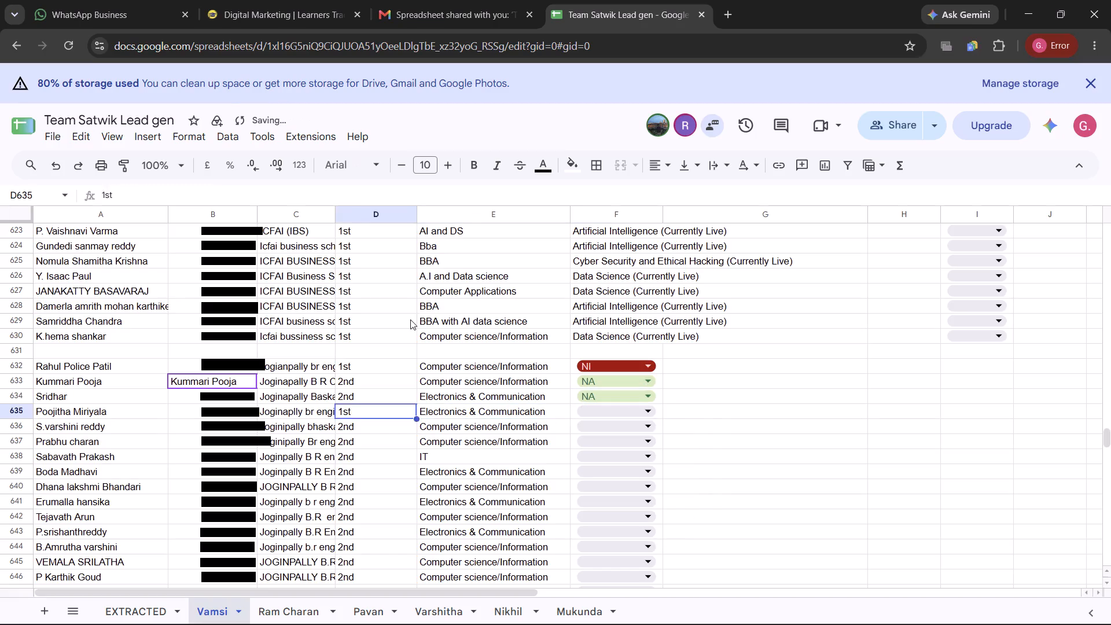
key(Left)
key(Left)
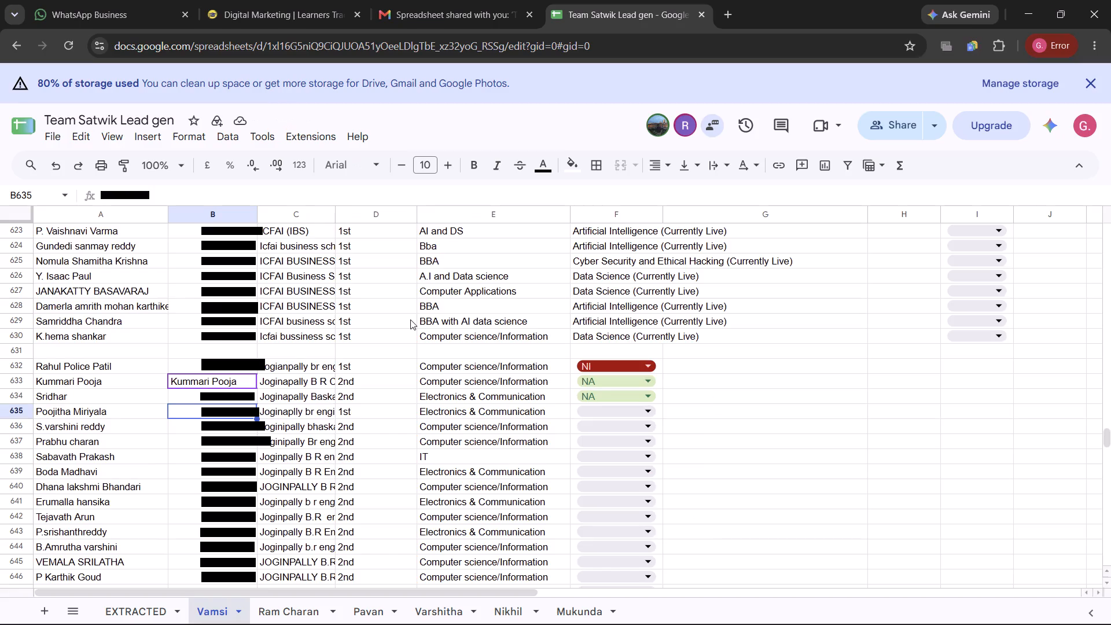
key(Right)
key(Right)
key(Right)
key(Right)
key(Right)
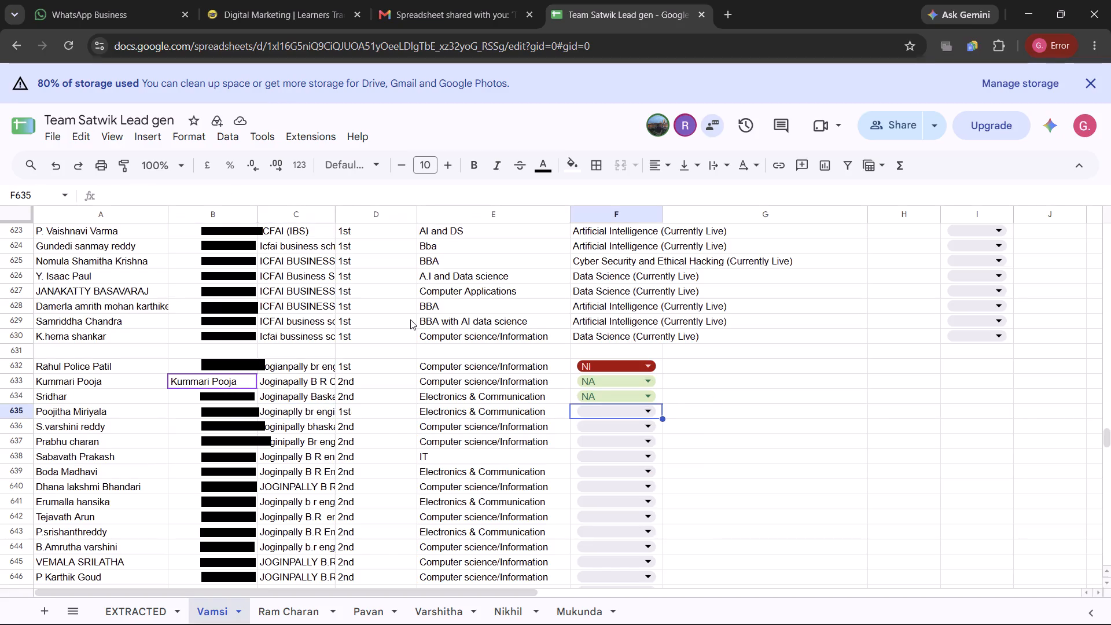
key(Left)
key(space)
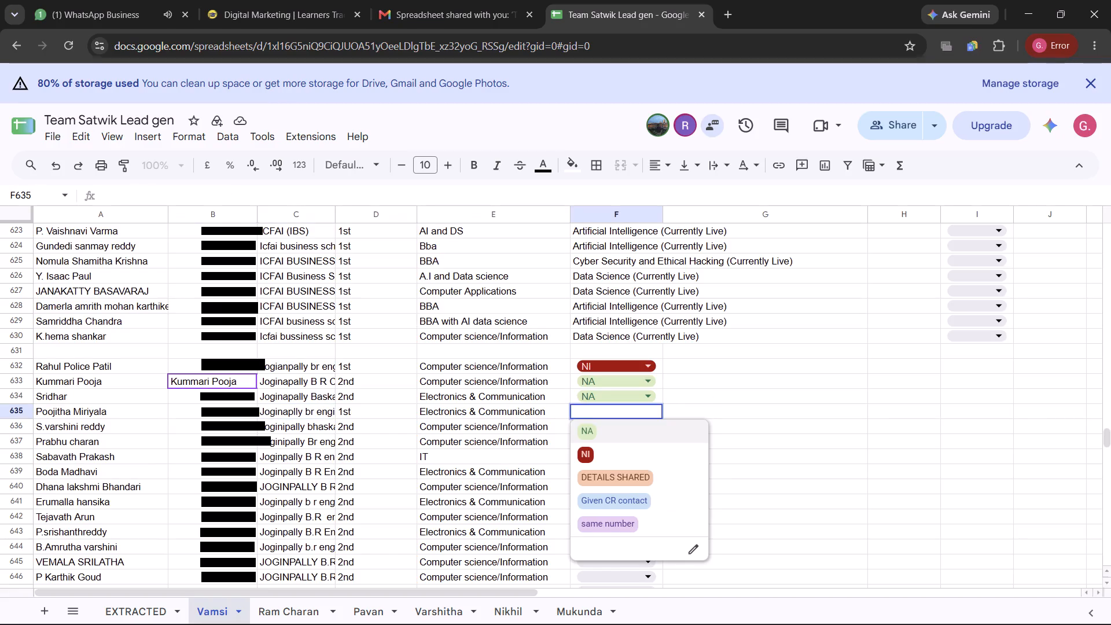
key(Return)
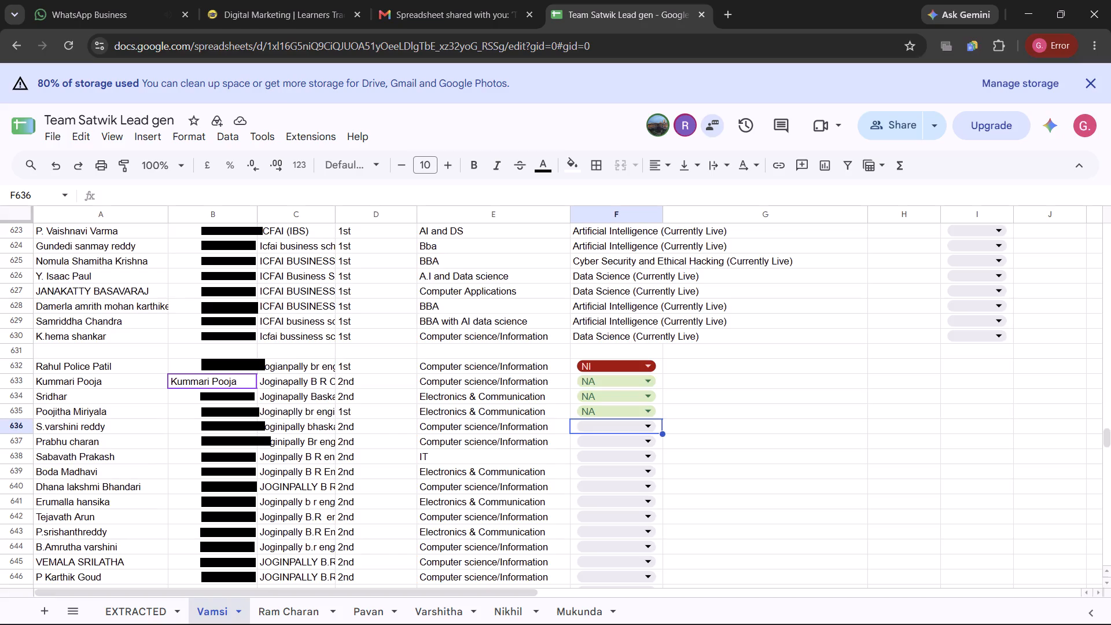
key(space)
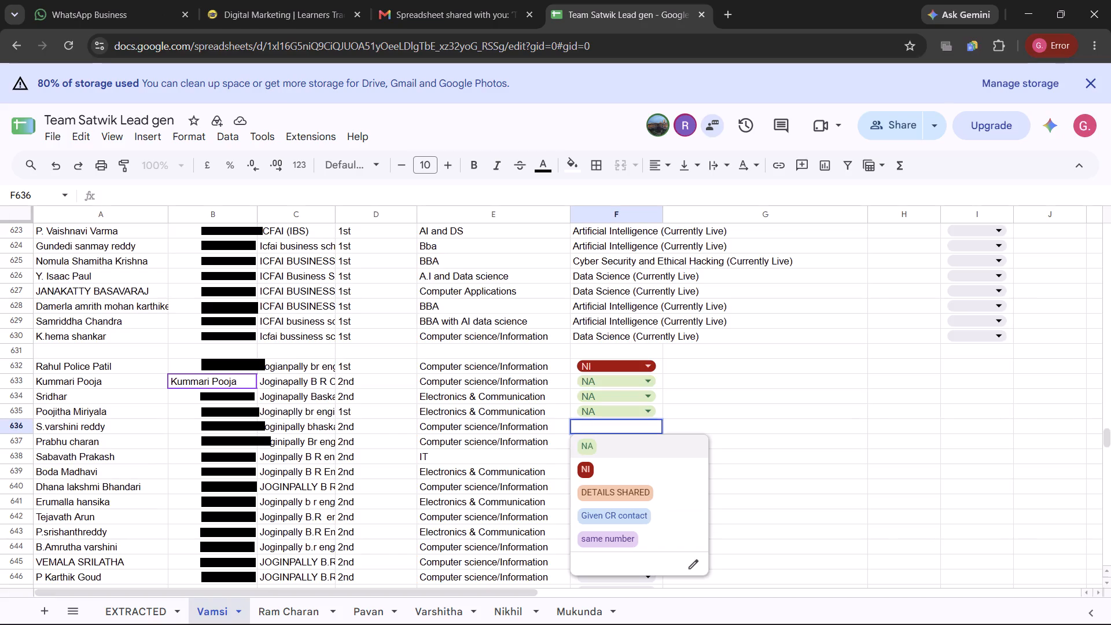
key(Down)
key(Up)
key(Return)
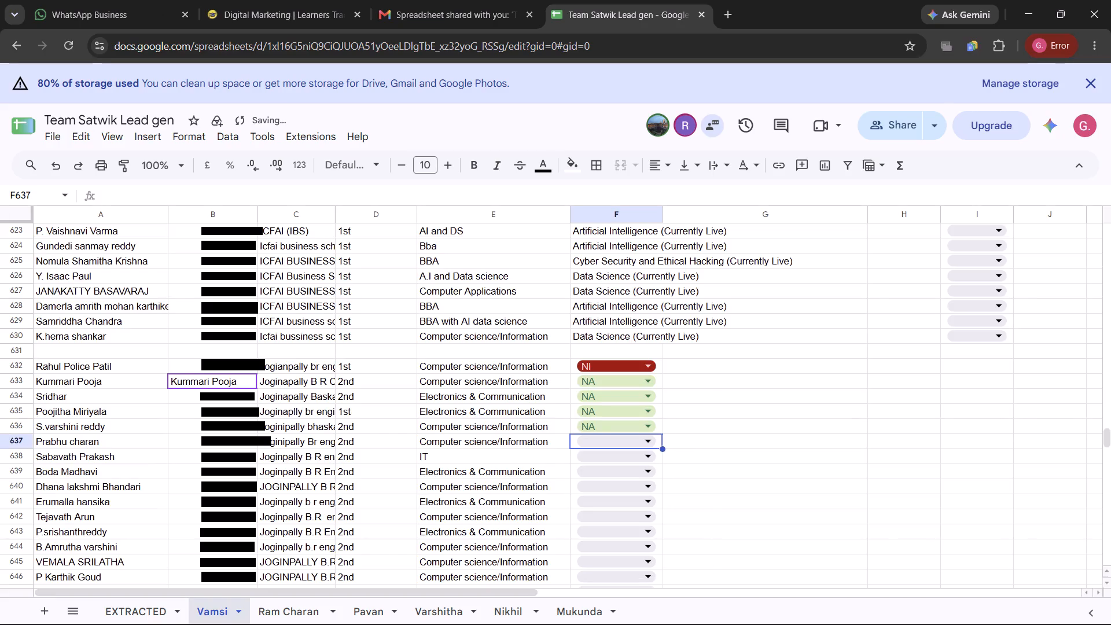
Recheck the statuses of the leads in rows 634 and 635 and the contact number in B634.
key(Up)
key(Up)
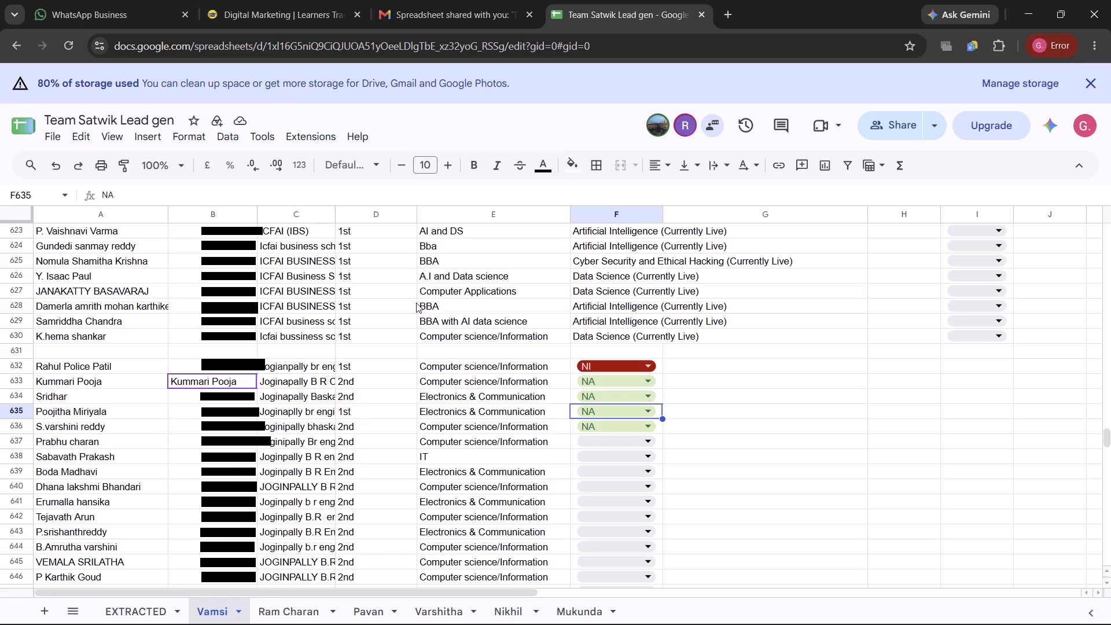
key(Up)
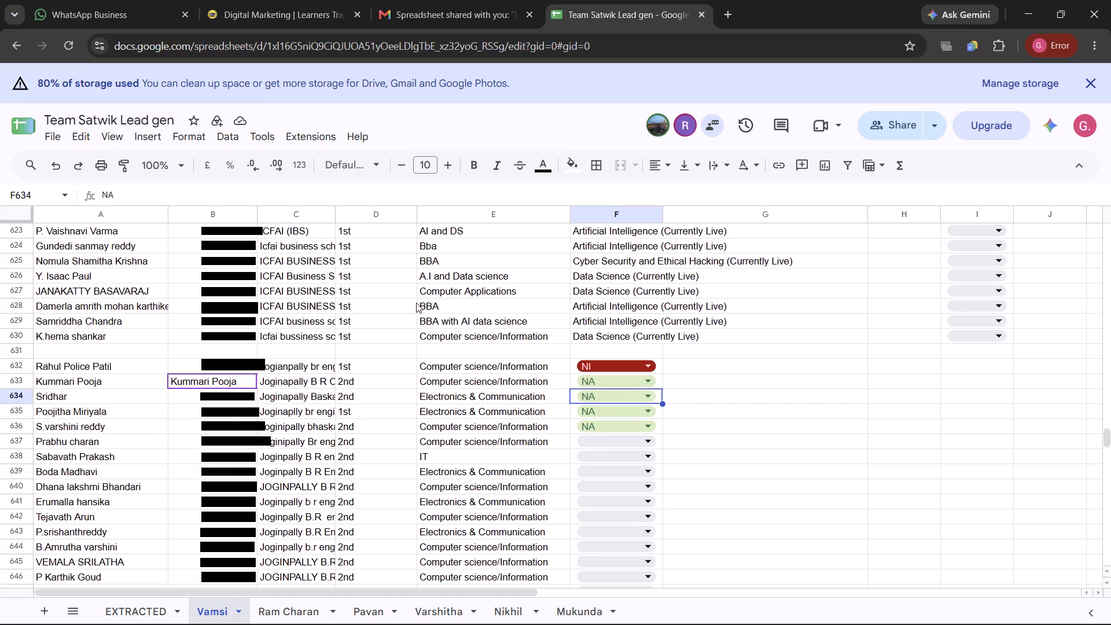
key(Down)
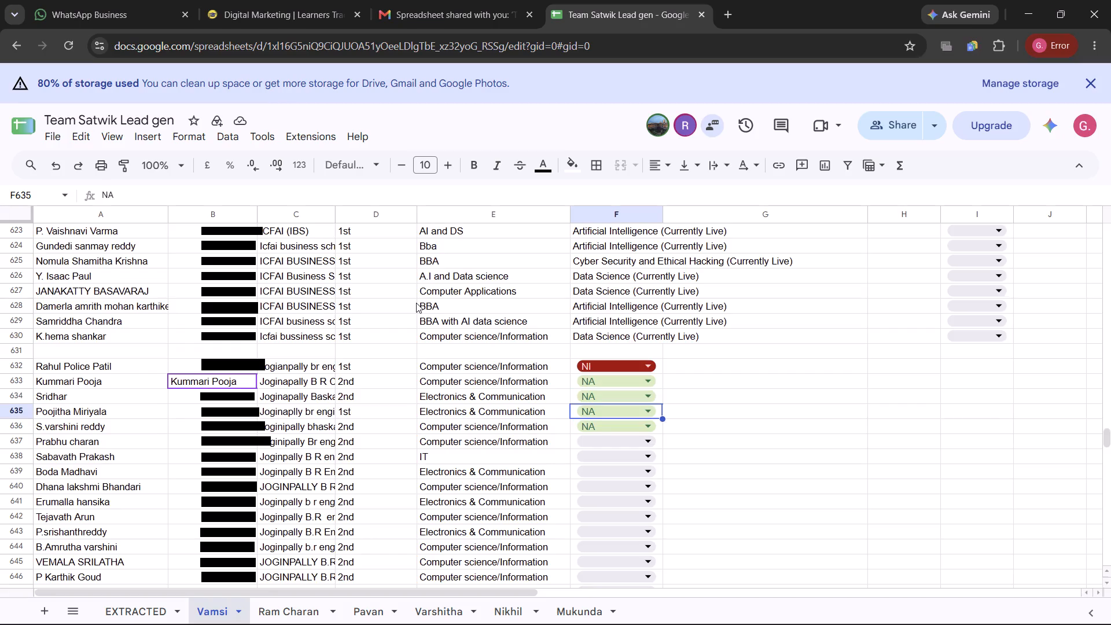
key(Up)
key(Left)
key(Left)
key(Left)
key(Left)
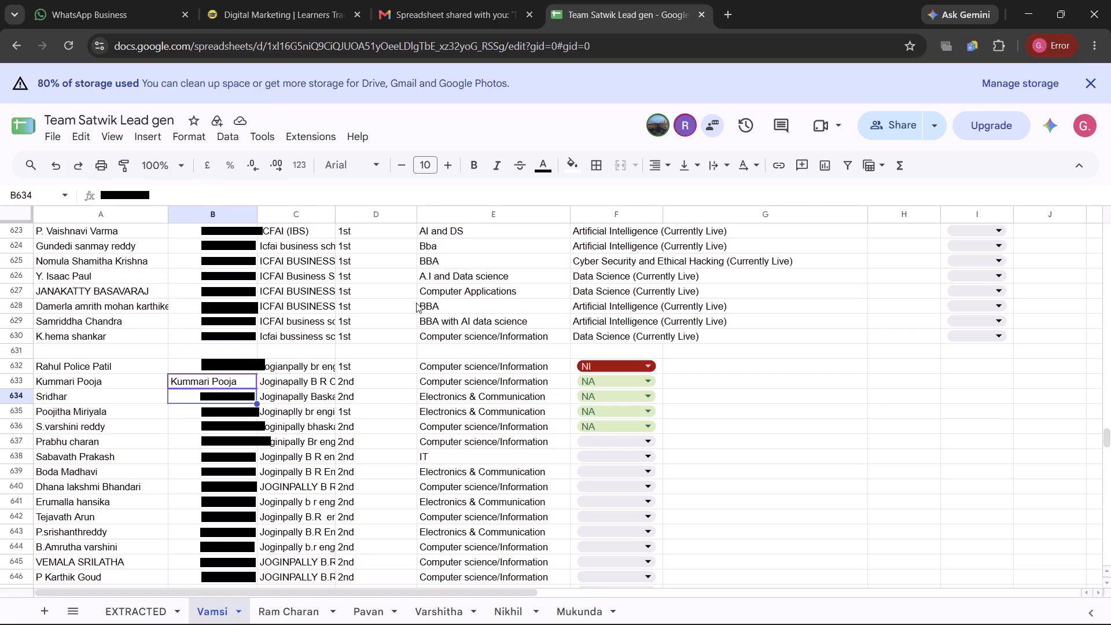
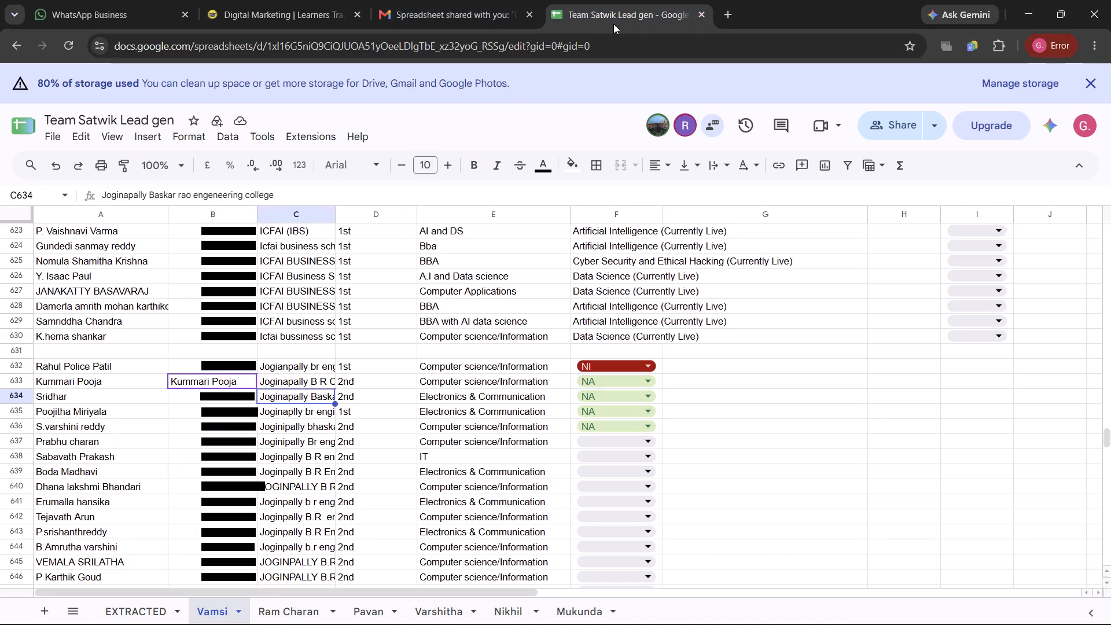
Copy the college name from C635 and enter "Joginaplly br engineering college" as a web search in a new browser tab.
key(Down)
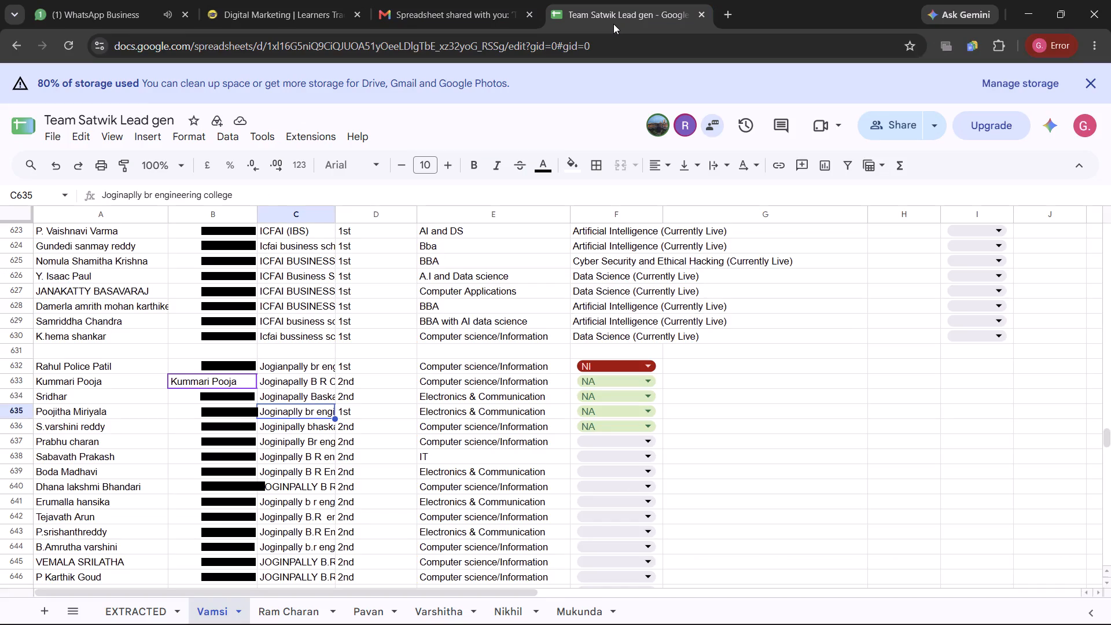
key(ctrl+c)
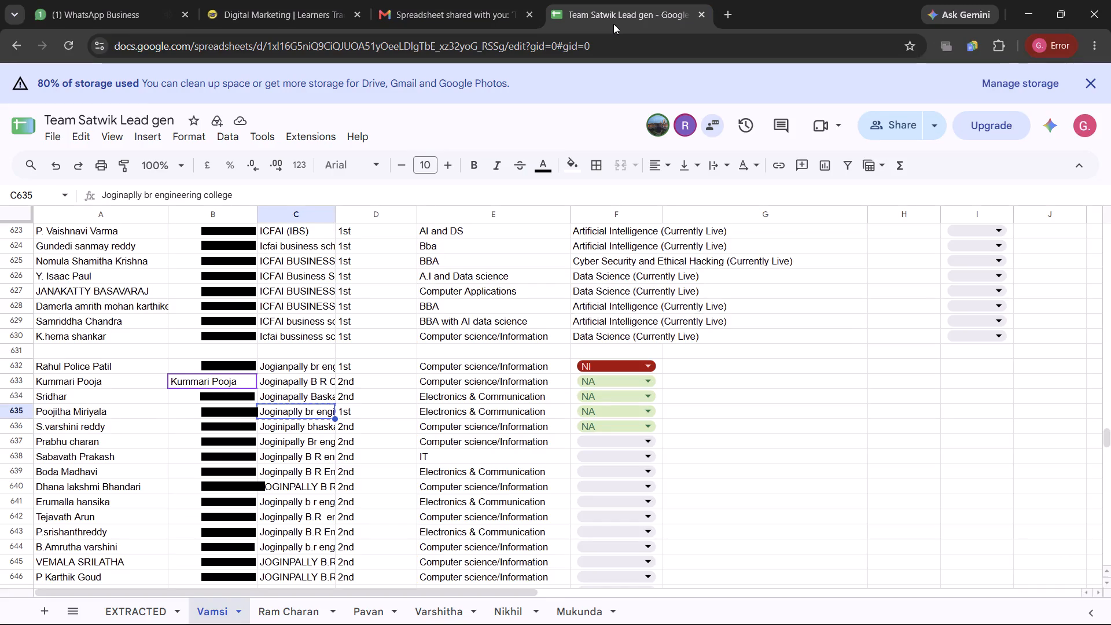
click(726, 12)
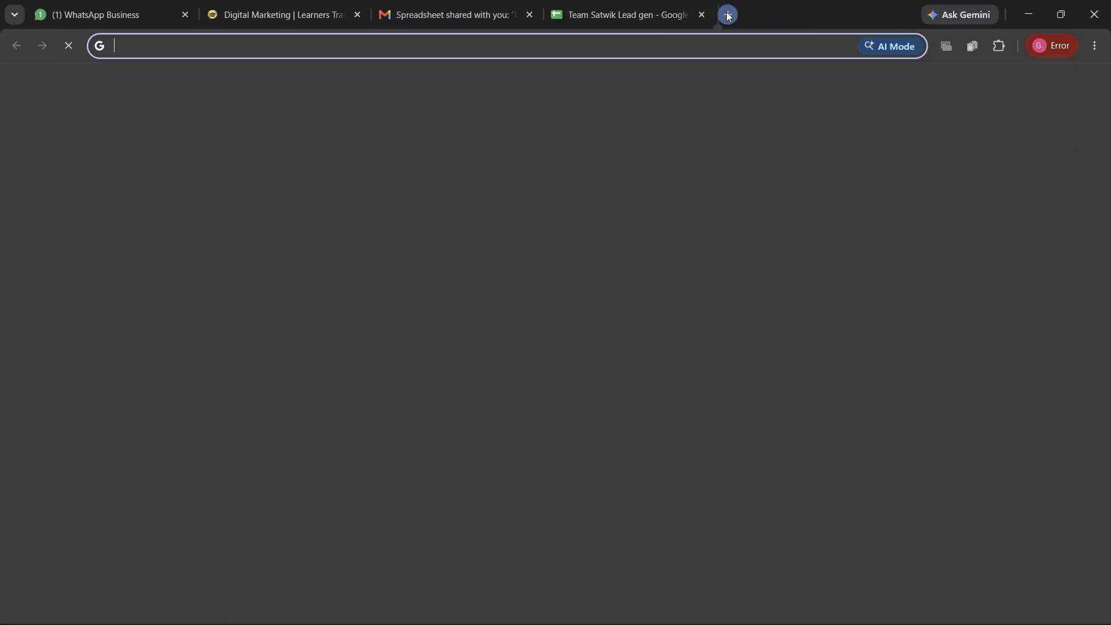
key(ctrl+v)
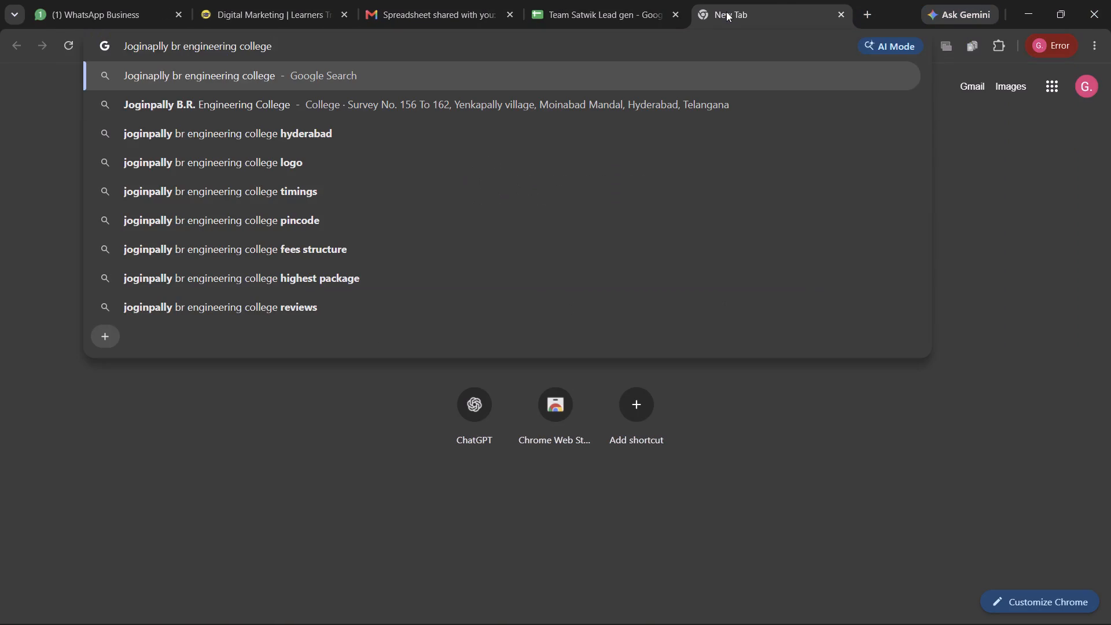